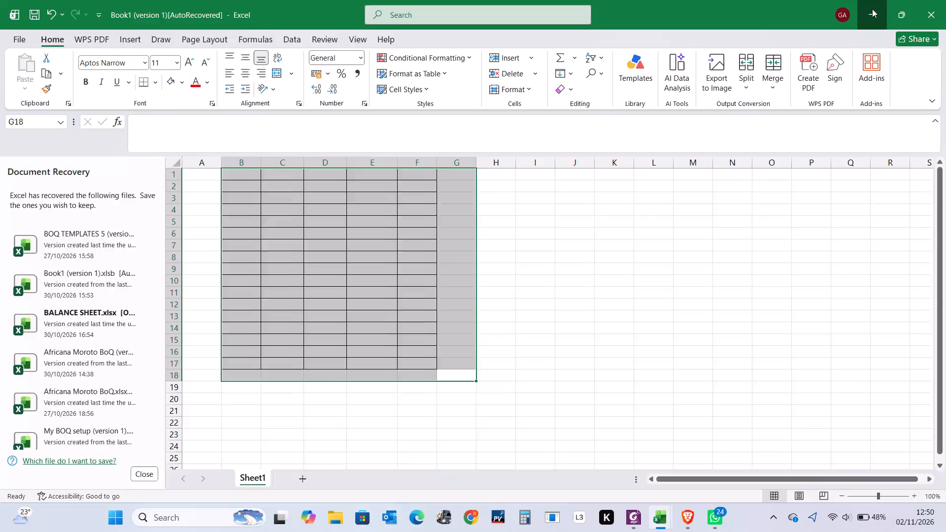
# Minimise the workbook, switch to File Explorer in a maximised window, and open the Proposals folder.
pyautogui.click(872, 9)
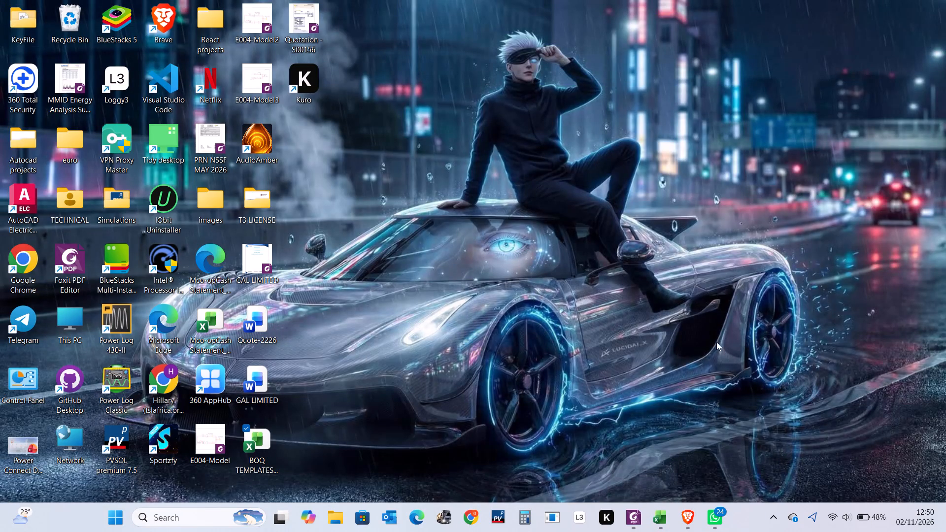
pyautogui.click(342, 516)
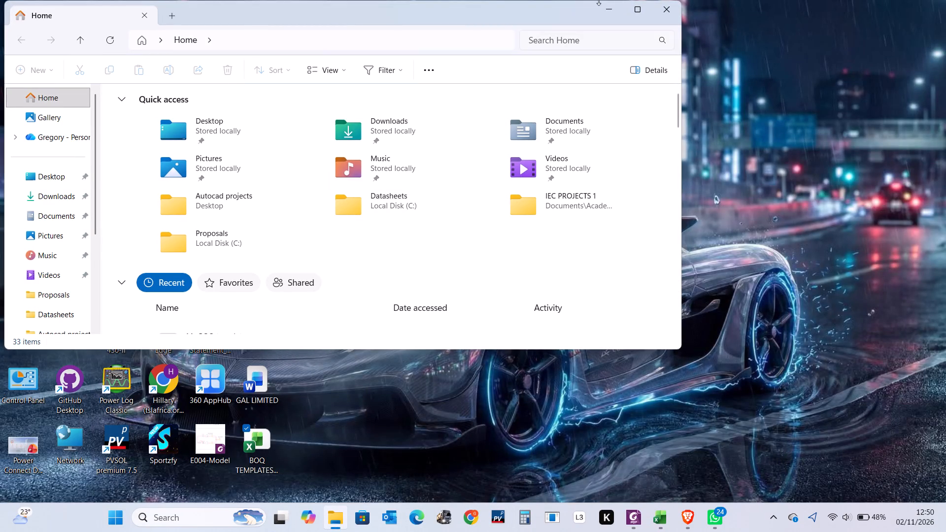
pyautogui.click(638, 11)
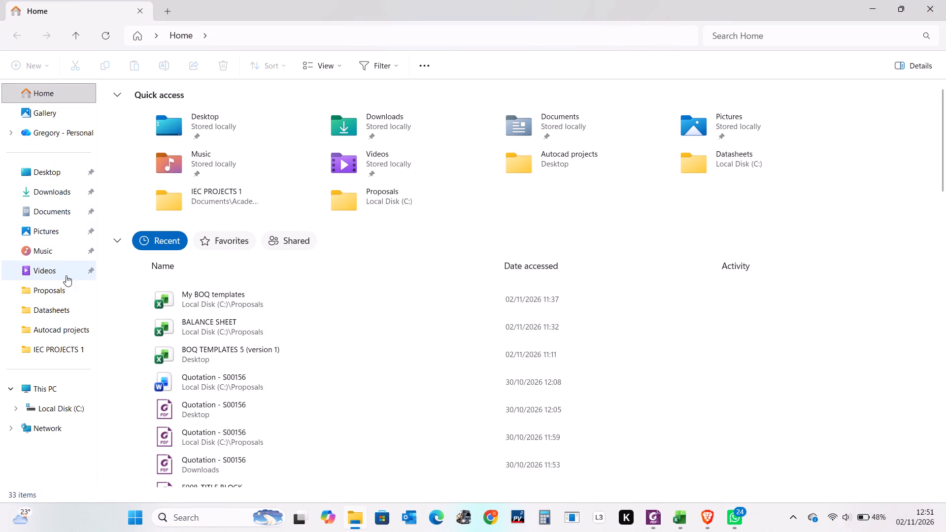
pyautogui.click(67, 293)
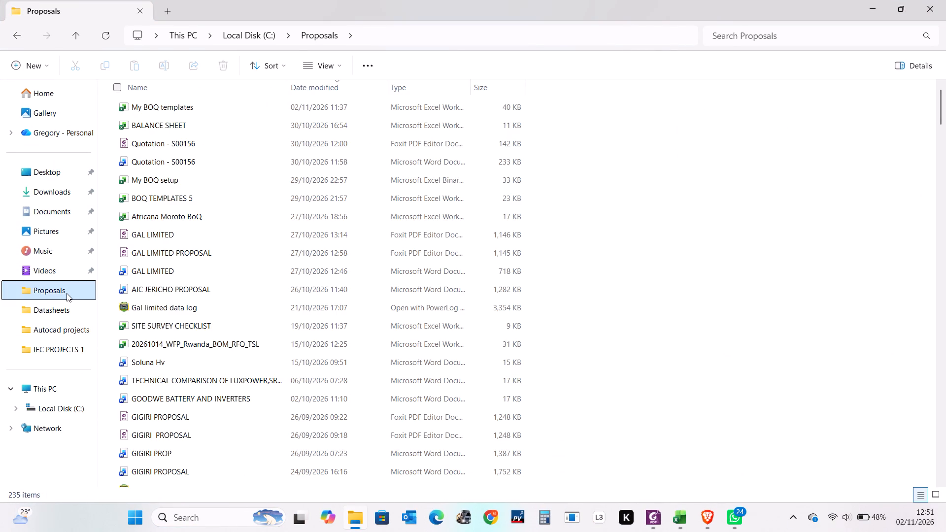
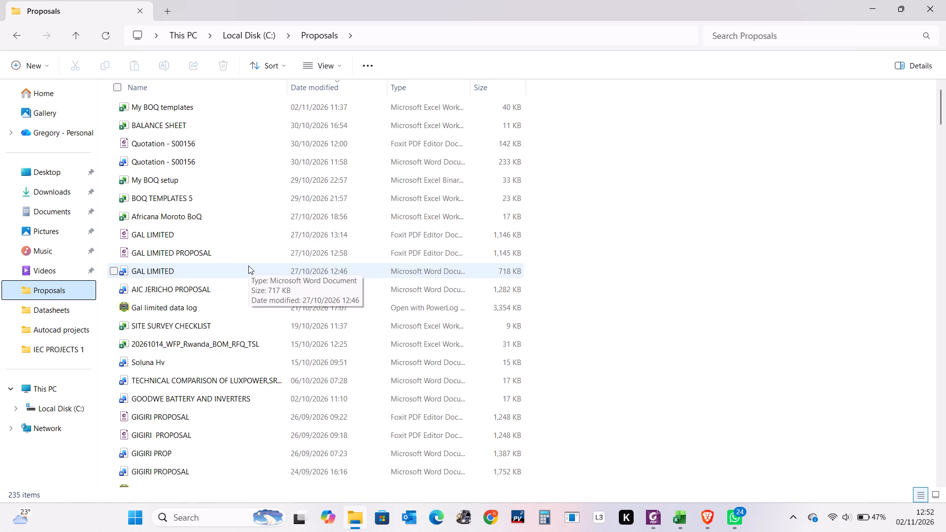
# Open the GAL LIMITED Word document from the Proposals folder in a maximised window.
pyautogui.scroll(3, 245, 270)
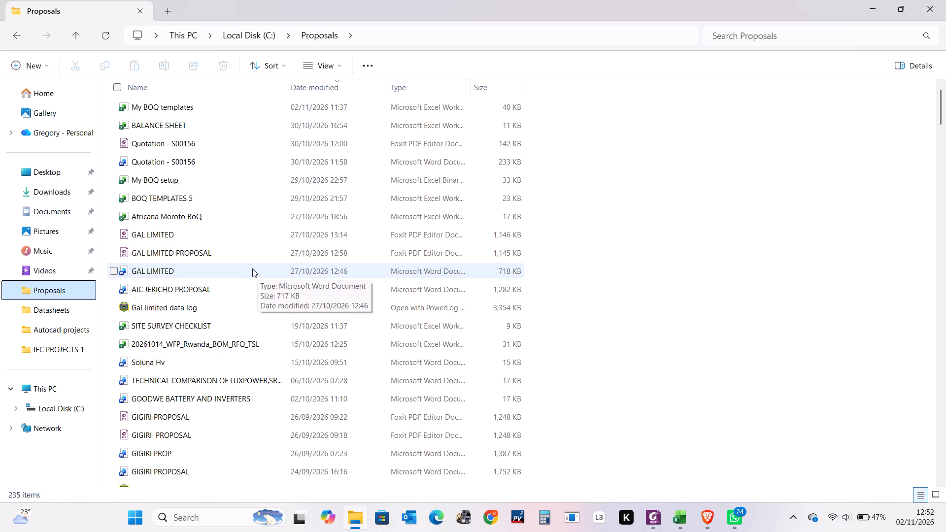
pyautogui.doubleClick(252, 268)
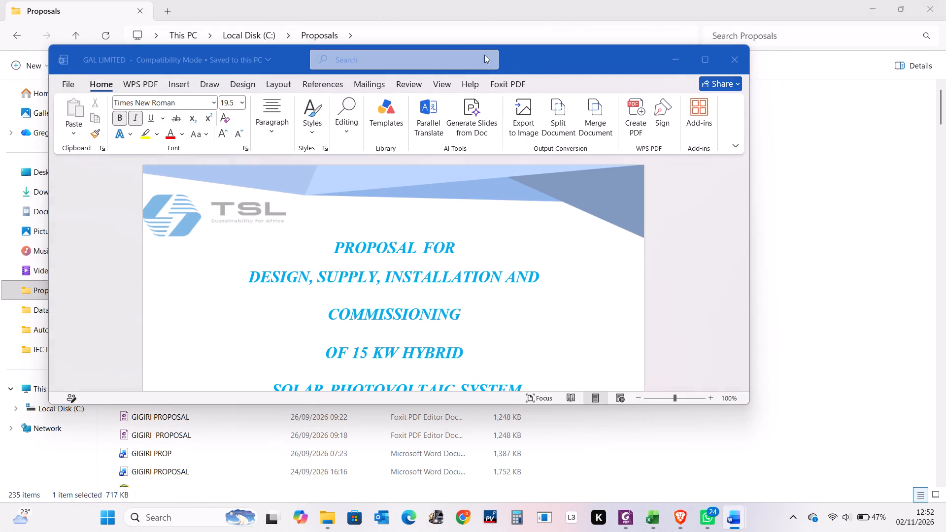
pyautogui.click(701, 63)
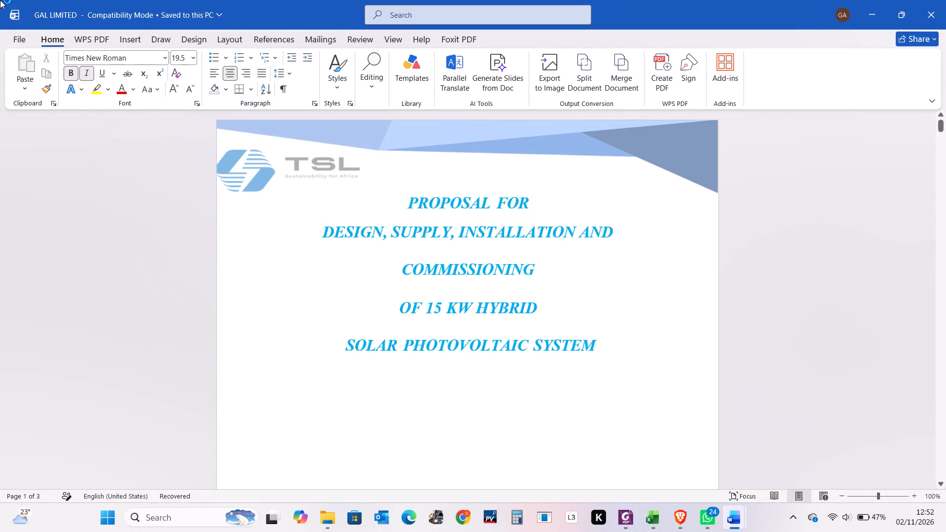
# Save a copy of the document in the Proposals folder as LIKONI PROPOSAL, in Word Document format.
pyautogui.click(25, 31)
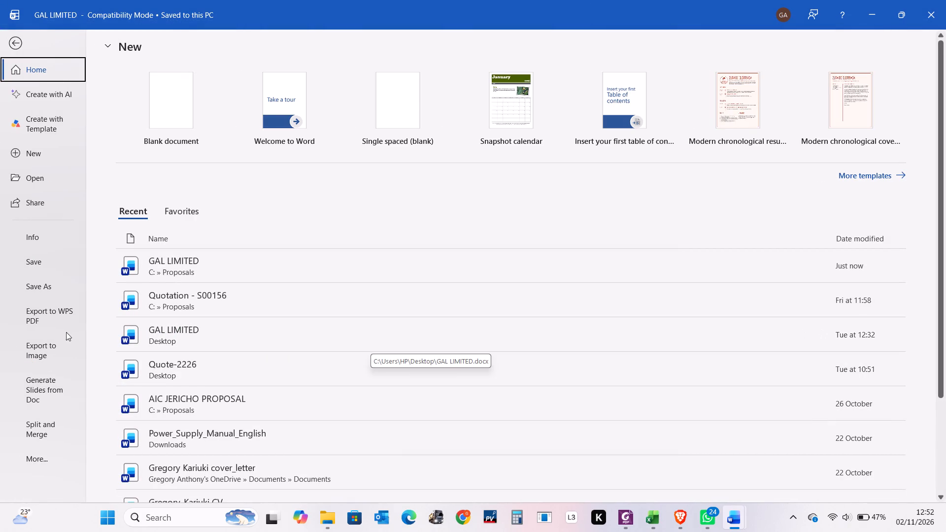
pyautogui.click(48, 287)
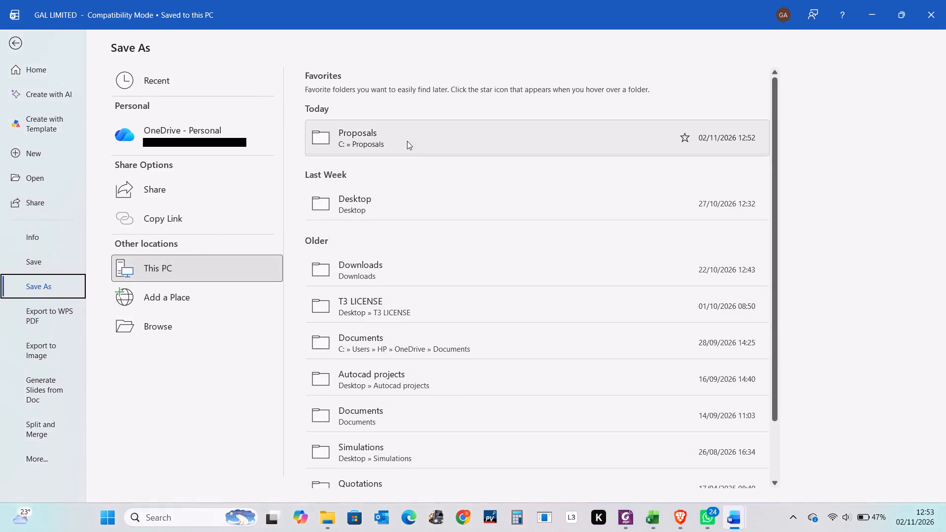
pyautogui.click(413, 140)
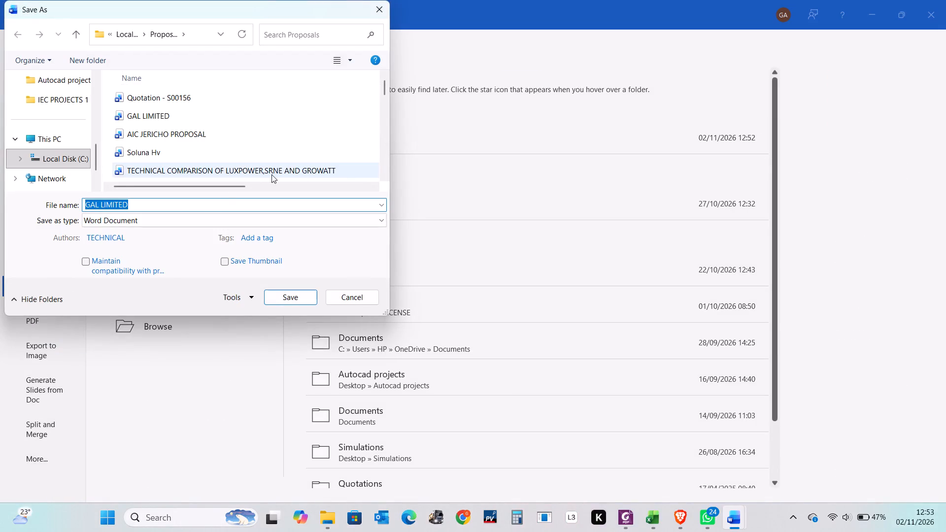
pyautogui.write('LI')
pyautogui.write('KONI')
pyautogui.press('space')
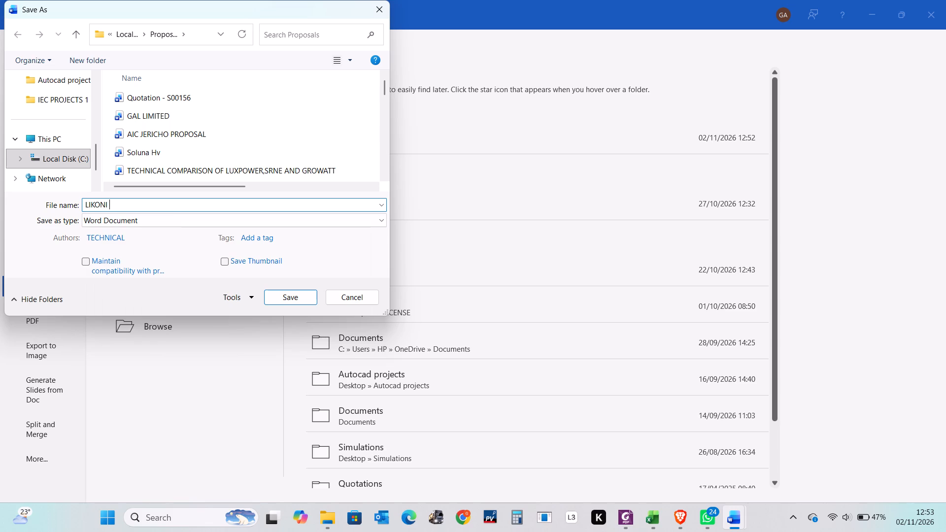
pyautogui.write('PROPOSAL')
pyautogui.click(282, 298)
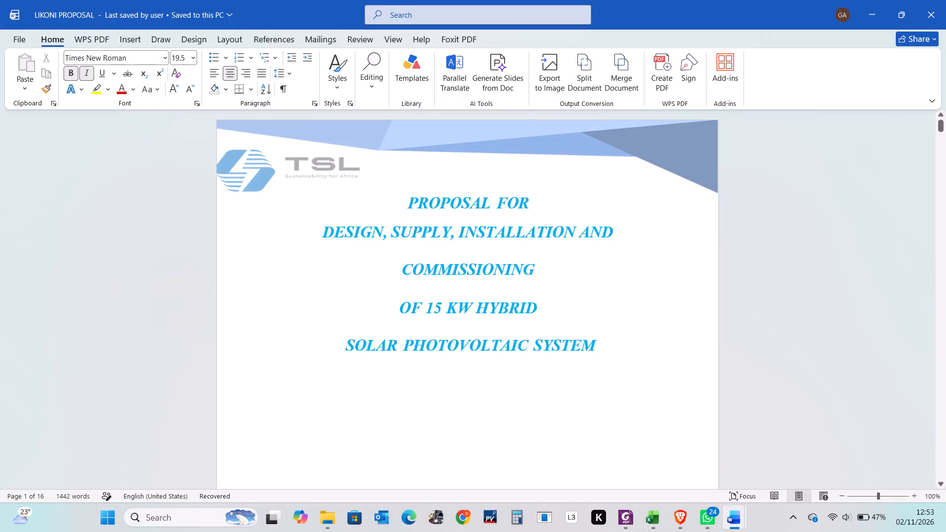
# Change the system capacity in the cover page title to 6.5 KW.
pyautogui.scroll(-6, 489, 276)
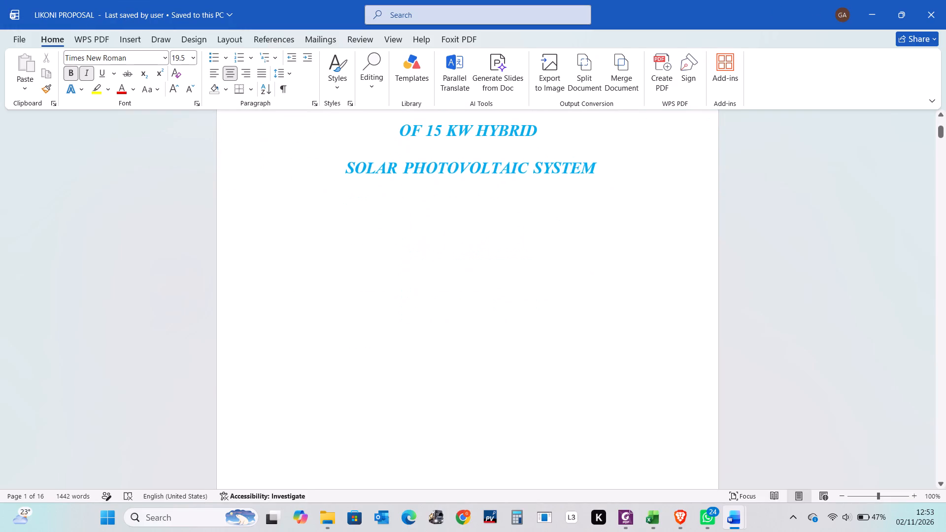
pyautogui.scroll(5, 476, 276)
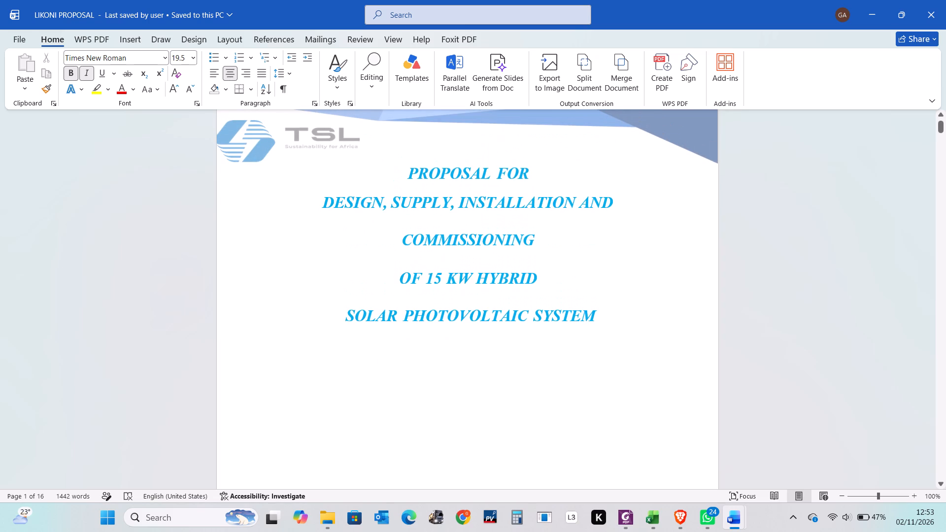
pyautogui.click(443, 277)
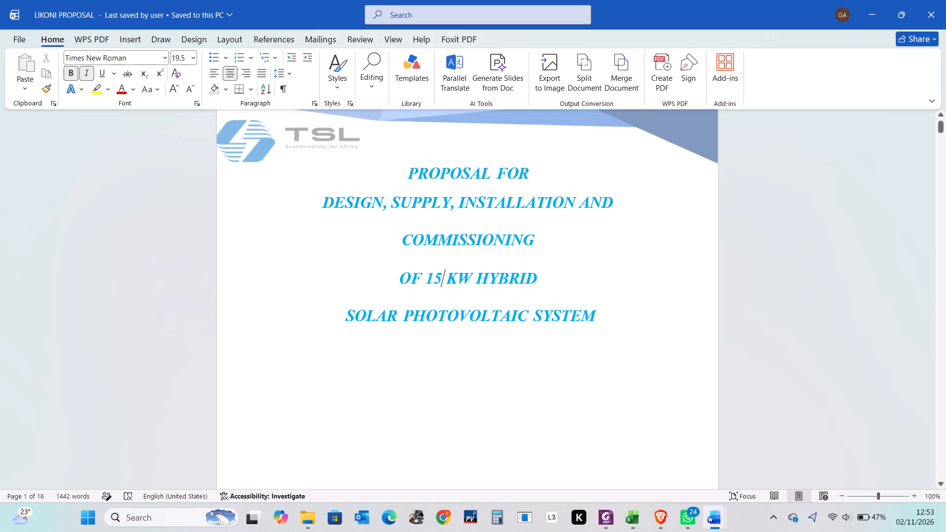
pyautogui.press('BackSpace')
pyautogui.press('BackSpace')
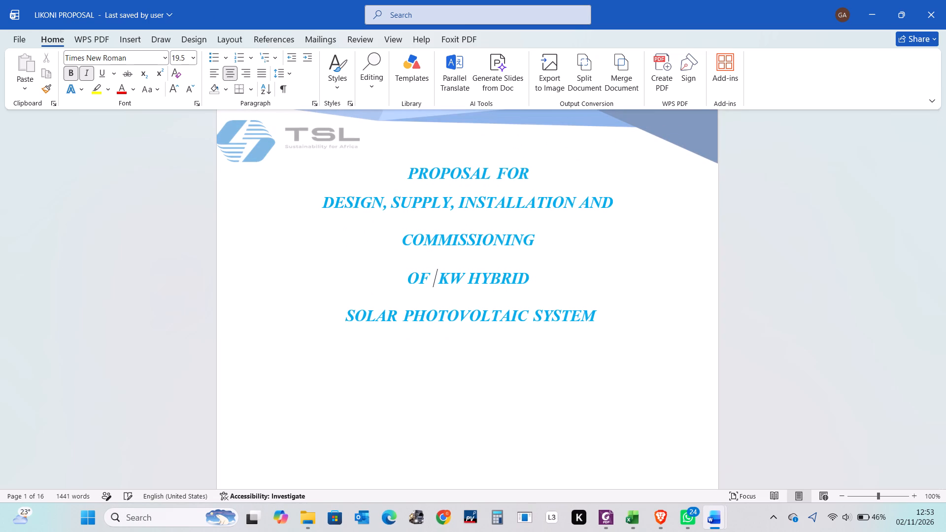
pyautogui.press('6')
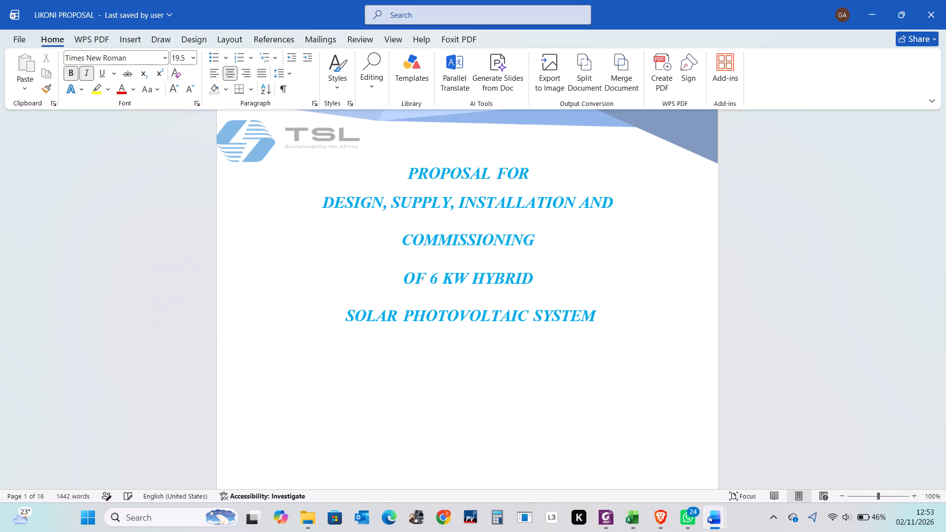
pyautogui.press('.')
pyautogui.write('5')
pyautogui.press('space')
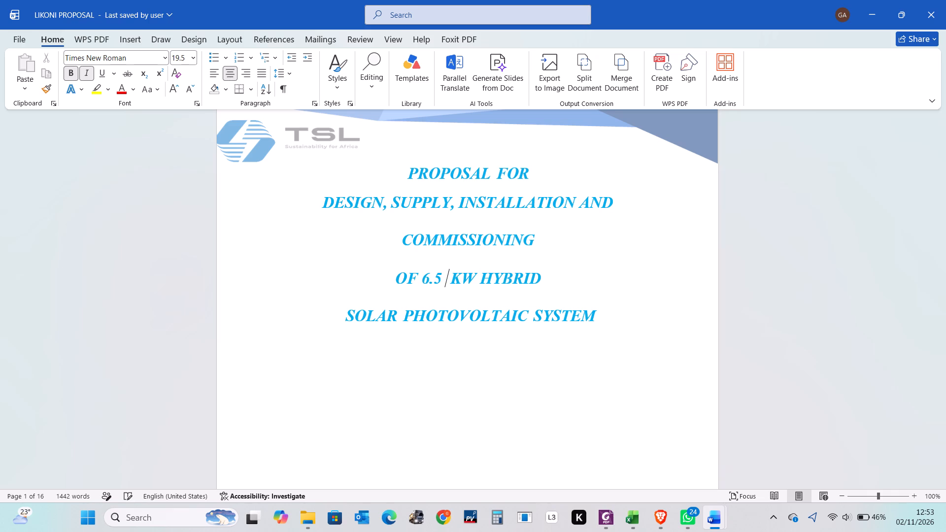
# Change the month in the Technical Report's date line on page 4 to November.
pyautogui.scroll(-8, 477, 257)
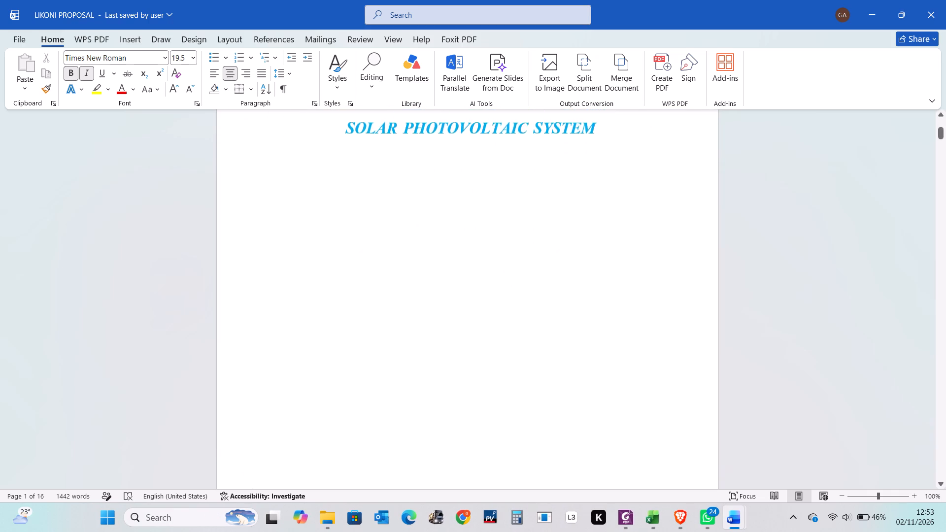
pyautogui.scroll(-15, 474, 264)
pyautogui.scroll(-6, 455, 252)
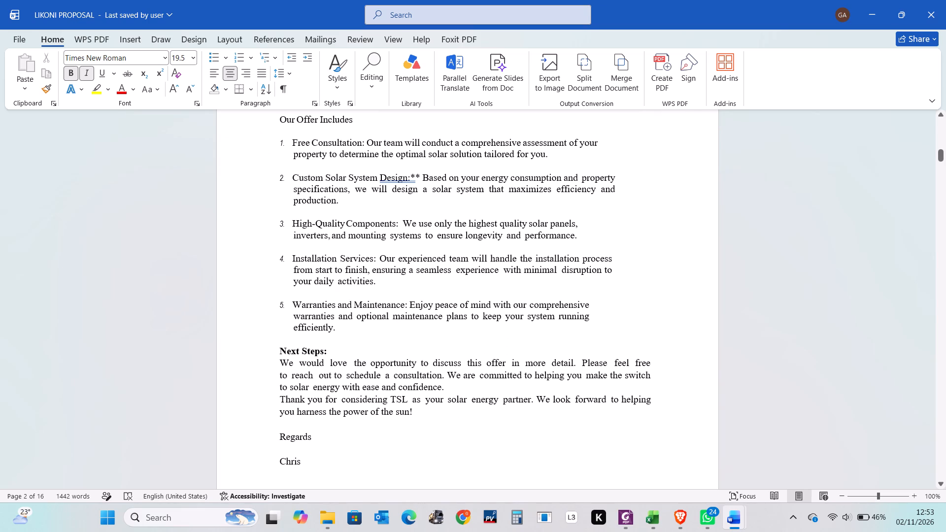
pyautogui.scroll(-6, 515, 169)
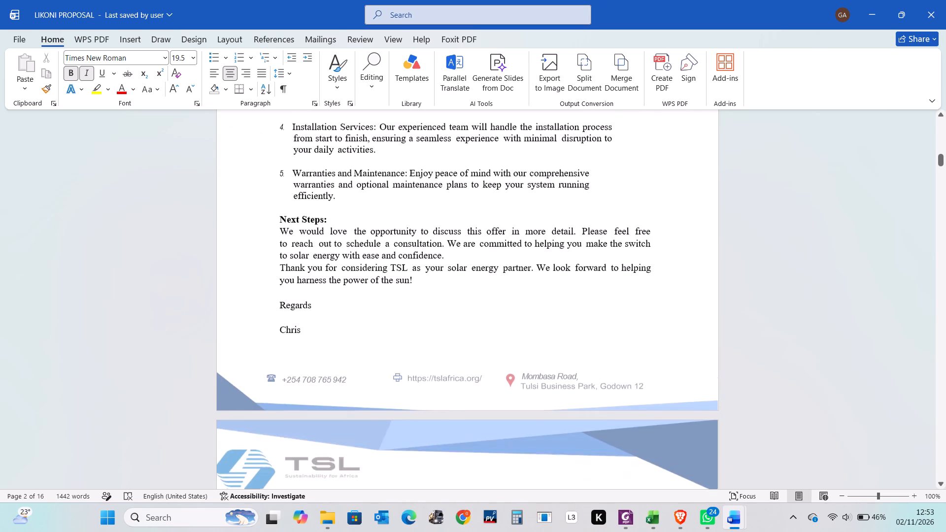
pyautogui.scroll(-18, 463, 261)
pyautogui.scroll(-20, 463, 250)
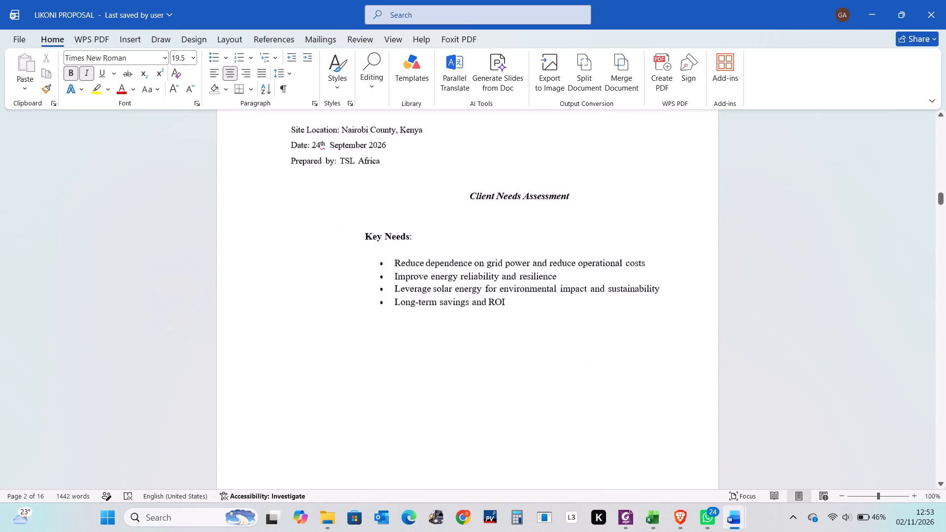
pyautogui.scroll(5, 486, 201)
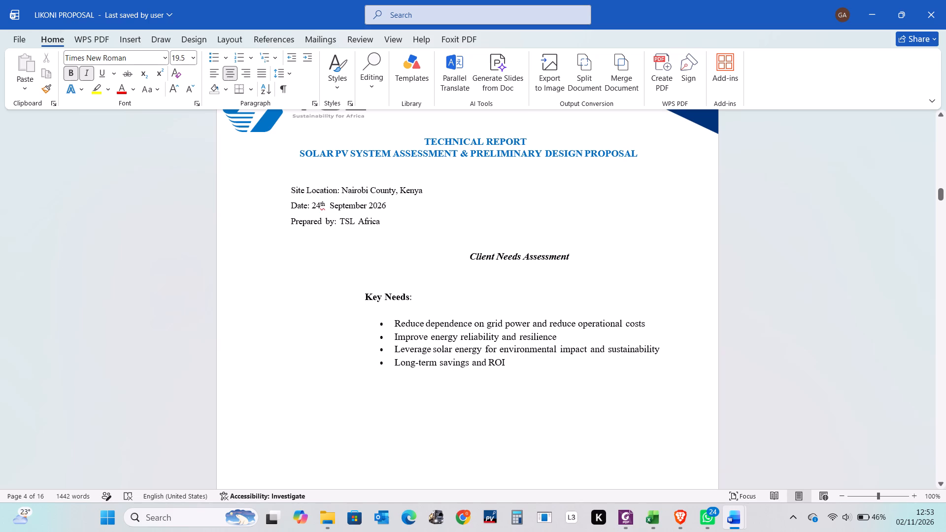
pyautogui.click(369, 202)
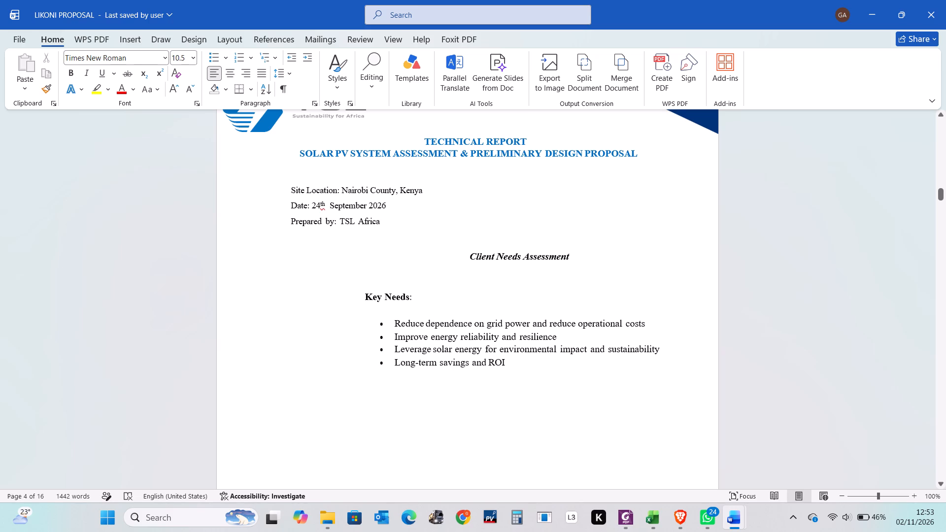
pyautogui.click(369, 204)
pyautogui.click(367, 204)
pyautogui.press('BackSpace')
pyautogui.press('BackSpace')
pyautogui.press('BackSpace')
pyautogui.press('BackSpace')
pyautogui.press('BackSpace')
pyautogui.press('BackSpace')
pyautogui.press('BackSpace')
pyautogui.press('BackSpace')
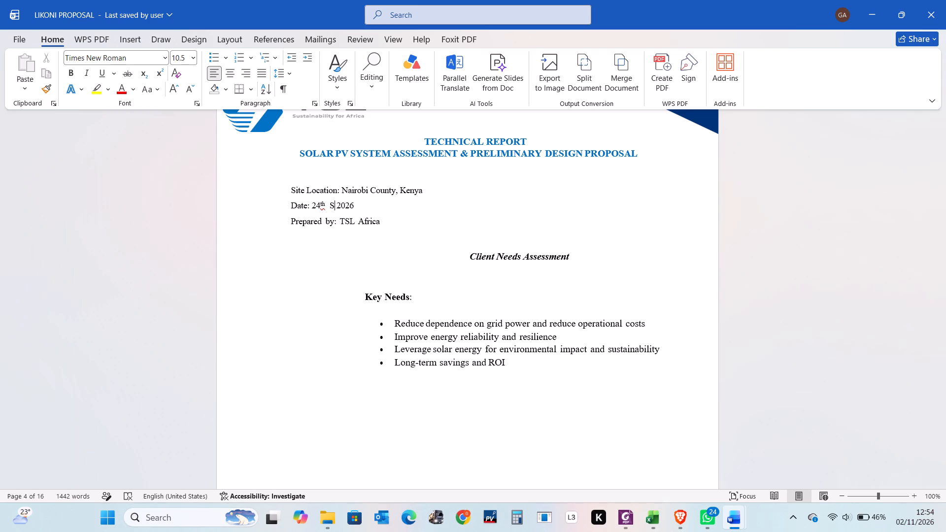
pyautogui.press('BackSpace')
pyautogui.hotkey('shift', 'n')
pyautogui.write('ovember')
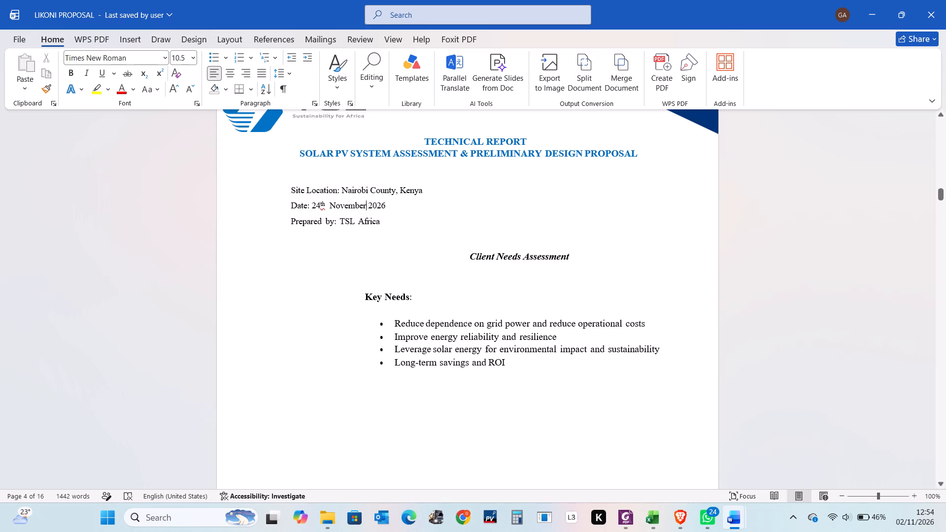
# Set the day in the Technical Report's date line to 2nd, keeping the date on one line.
pyautogui.click(322, 203)
pyautogui.press('Left')
pyautogui.press('Right')
pyautogui.press('Right')
pyautogui.press('Left')
pyautogui.press('Left')
pyautogui.press('Right')
pyautogui.press('Right')
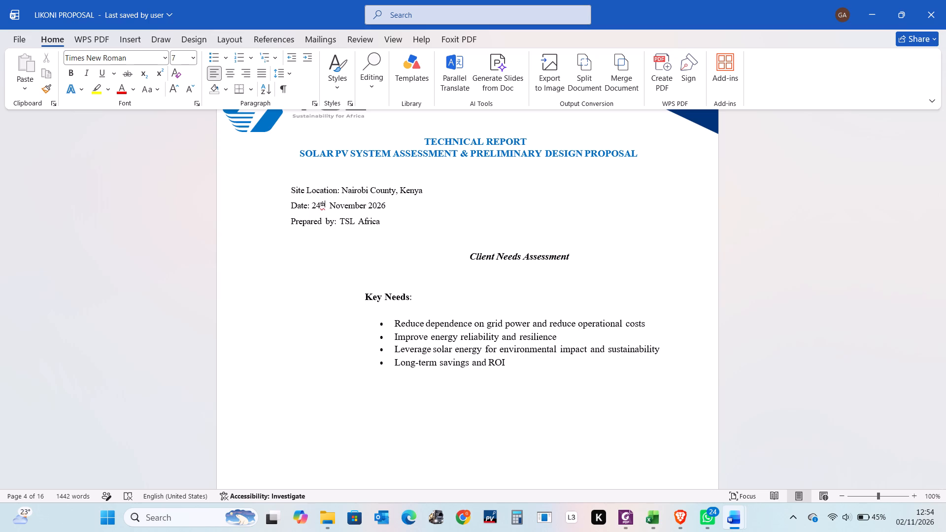
pyautogui.press('BackSpace')
pyautogui.press('BackSpace')
pyautogui.press('BackSpace')
pyautogui.press('BackSpace')
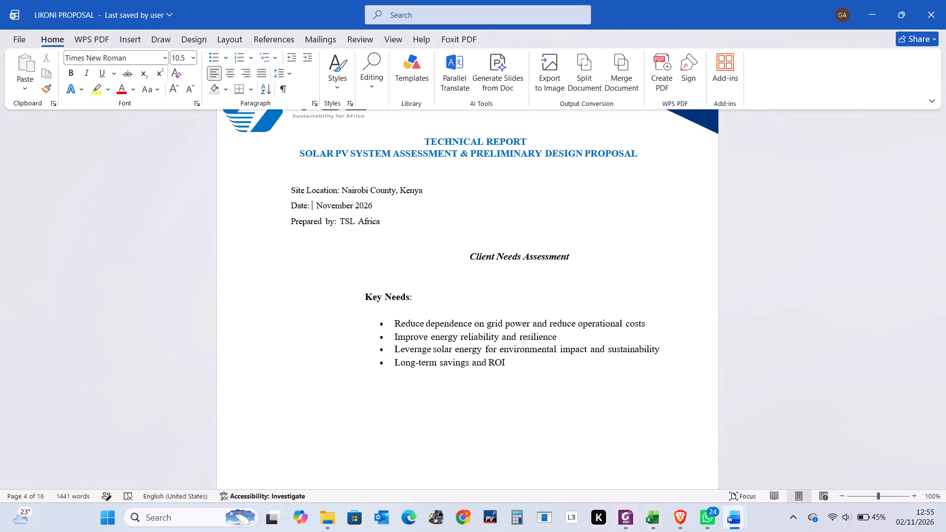
pyautogui.press('2')
pyautogui.write('nd')
pyautogui.press('Return')
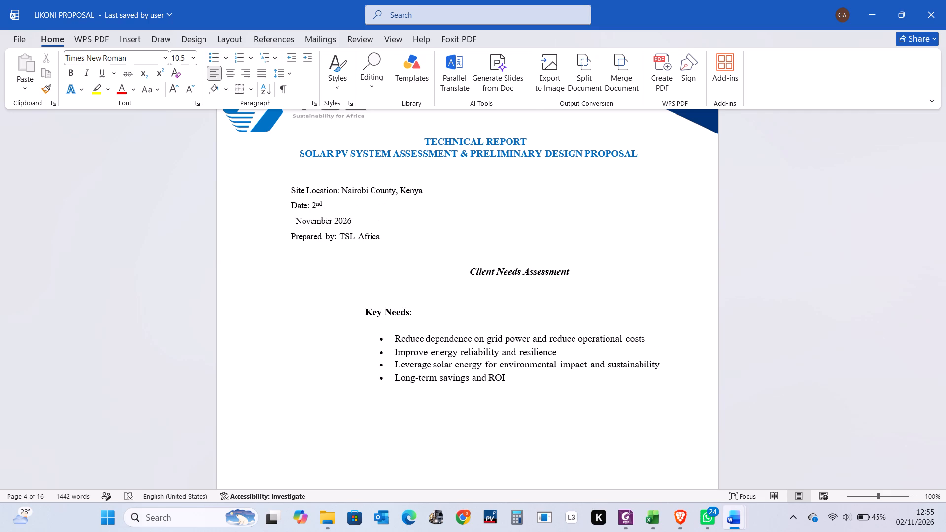
pyautogui.press('BackSpace')
pyautogui.press('BackSpace')
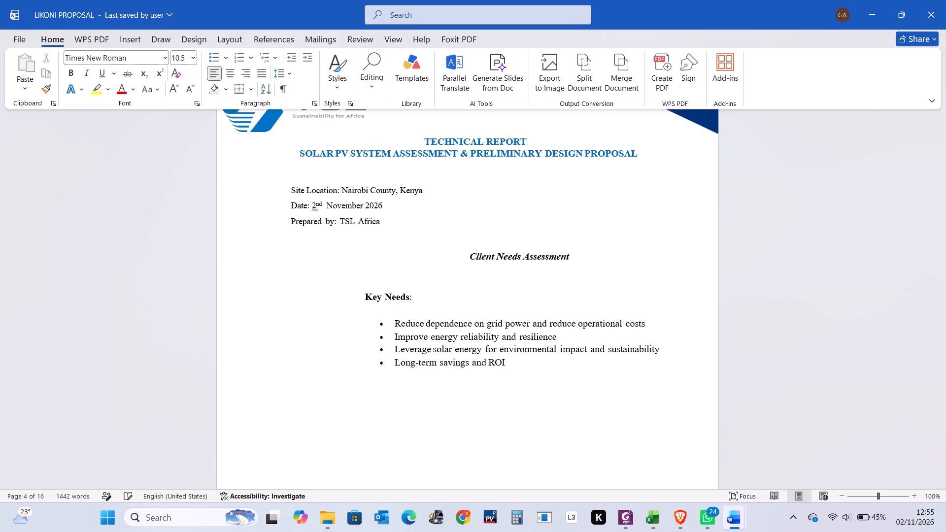
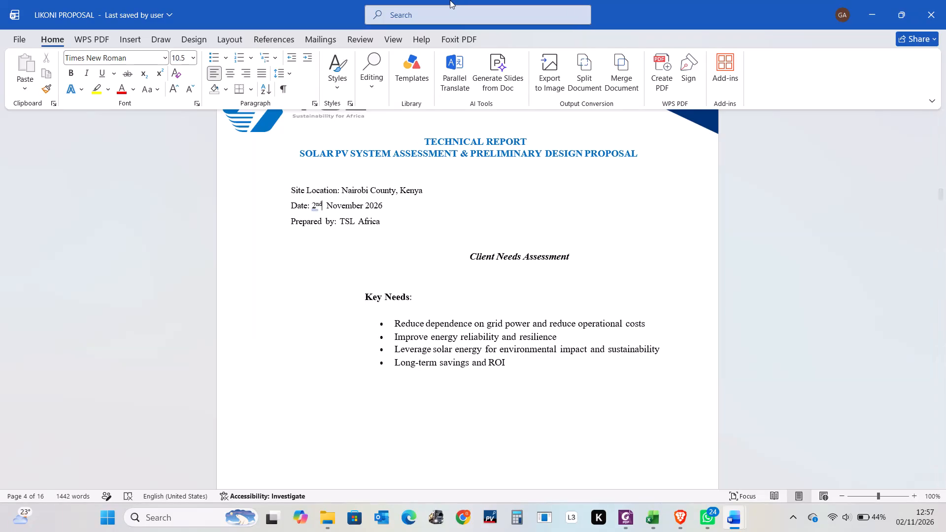
# Examine the Power Demand Analysis section under Technical Assessment, including the overall system demand text and graph.
pyautogui.scroll(-12, 520, 233)
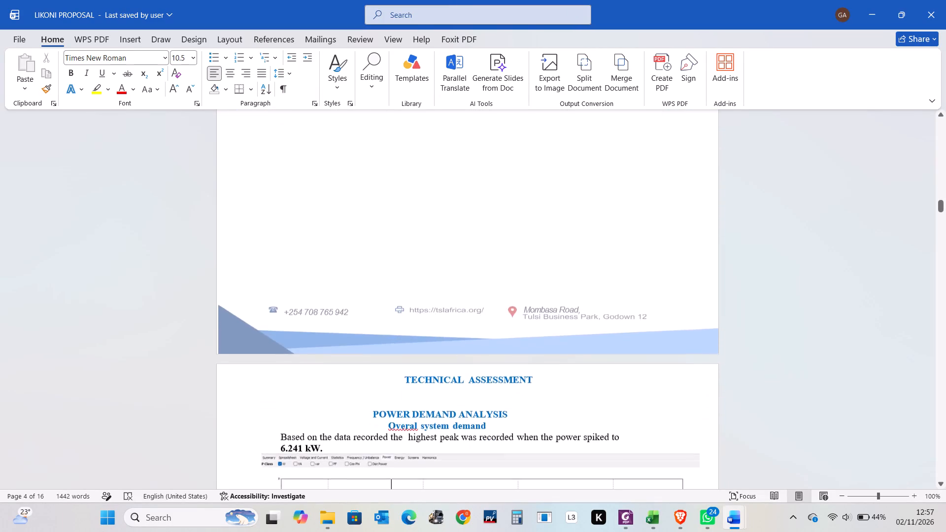
pyautogui.scroll(-12, 489, 246)
pyautogui.scroll(6, 463, 223)
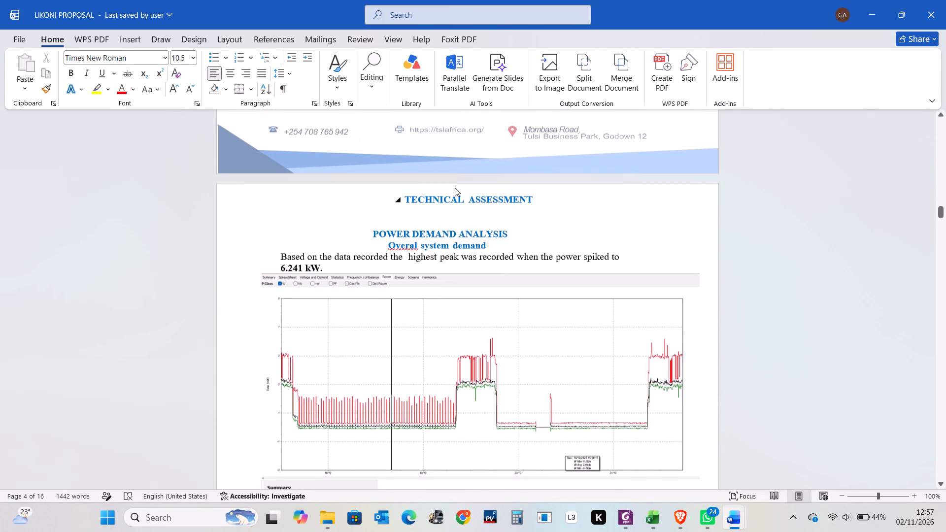
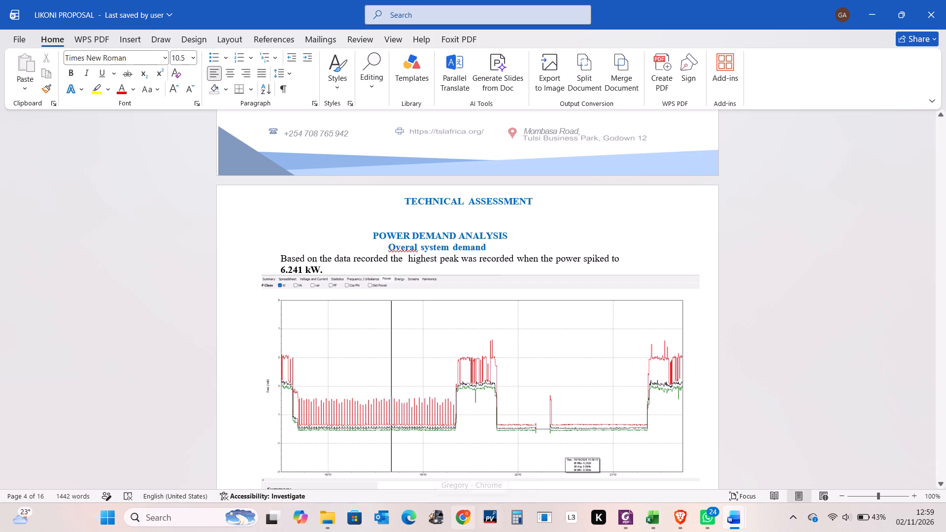
# Examine the average demand analysis, power quality analysis and warehouse system sections of the proposal.
pyautogui.scroll(-19, 560, 324)
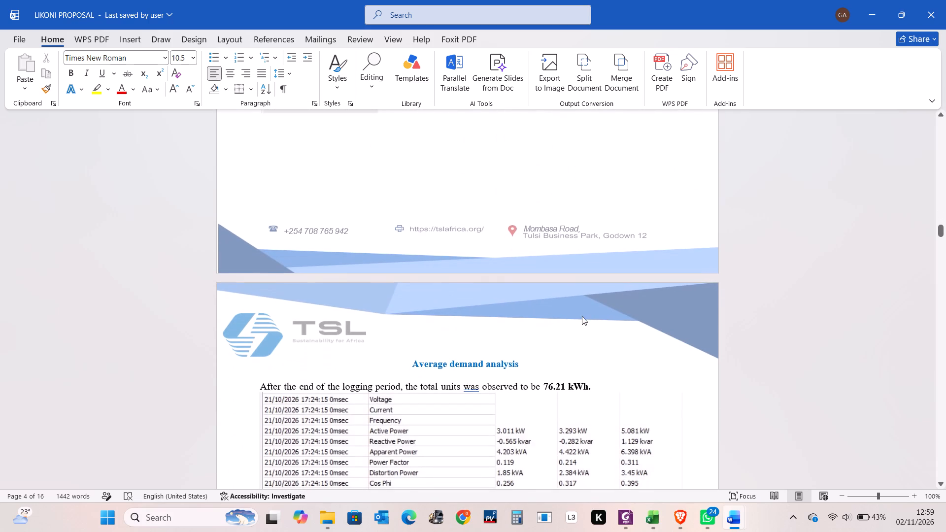
pyautogui.scroll(-6, 565, 316)
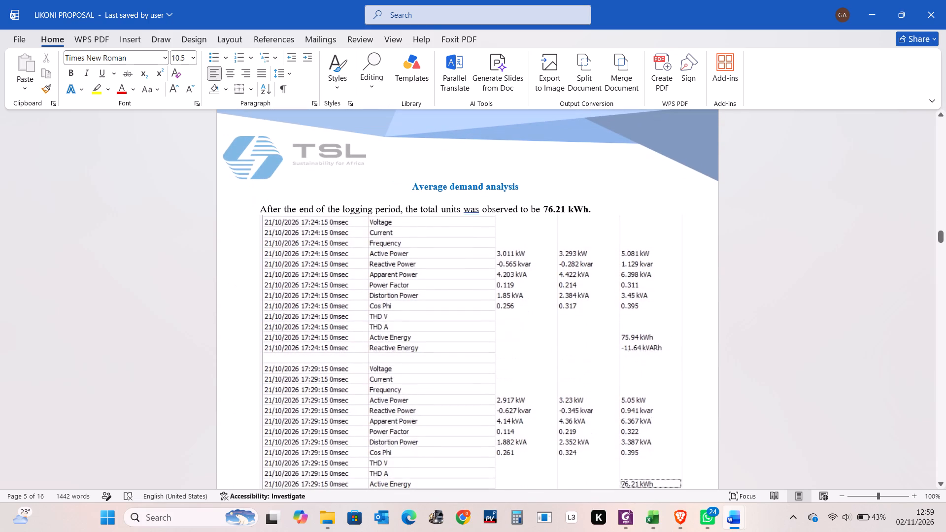
pyautogui.click(556, 302)
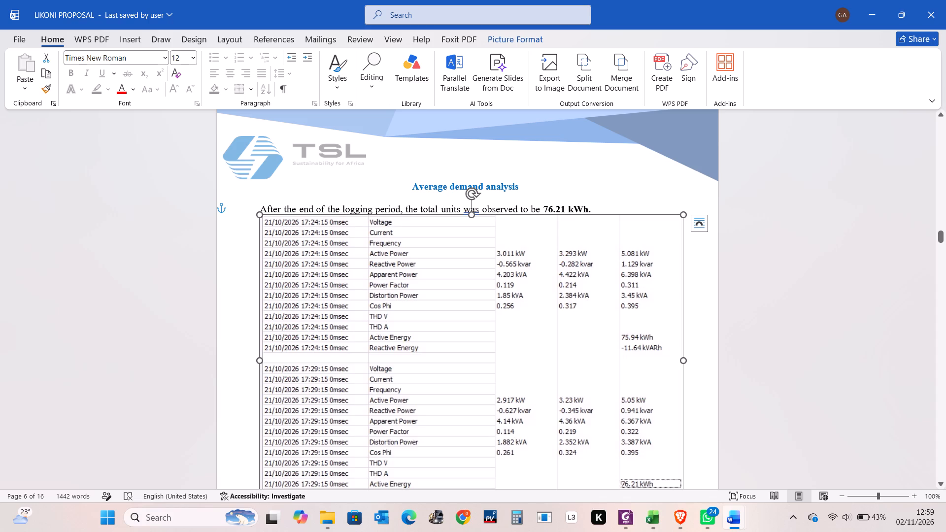
pyautogui.scroll(-15, 565, 288)
pyautogui.scroll(-6, 499, 338)
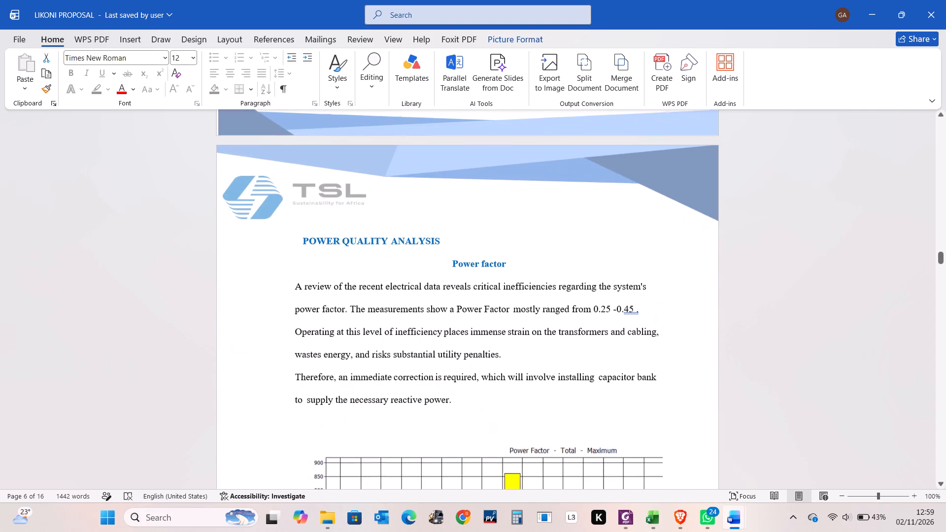
pyautogui.click(454, 365)
pyautogui.scroll(-12, 454, 365)
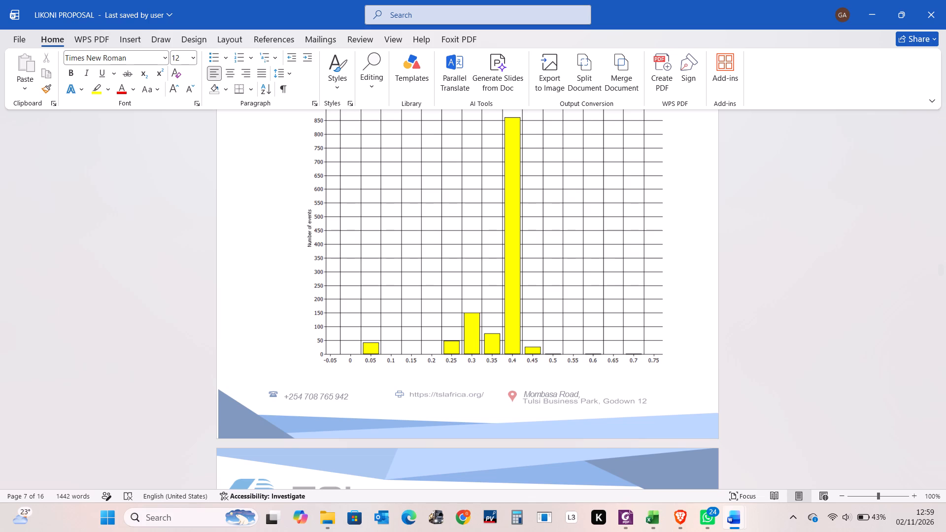
pyautogui.scroll(-7, 304, 435)
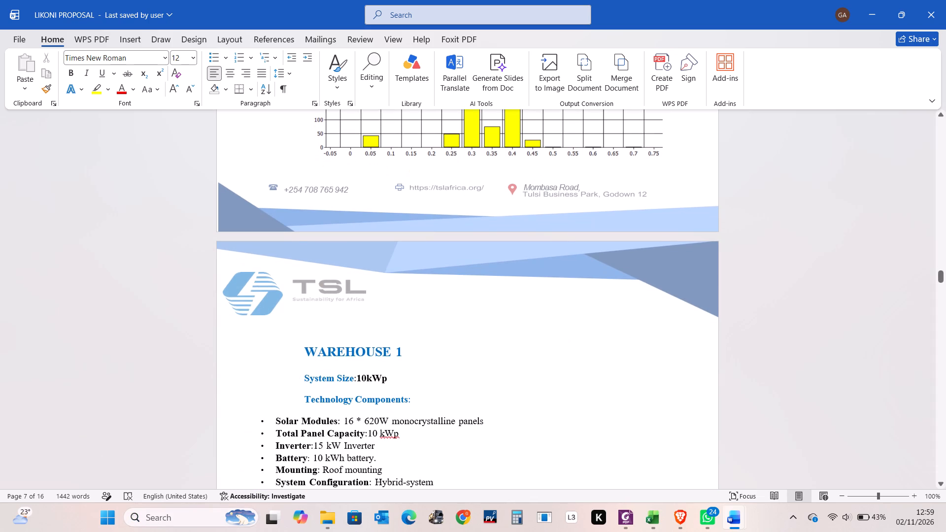
pyautogui.scroll(-14, 378, 425)
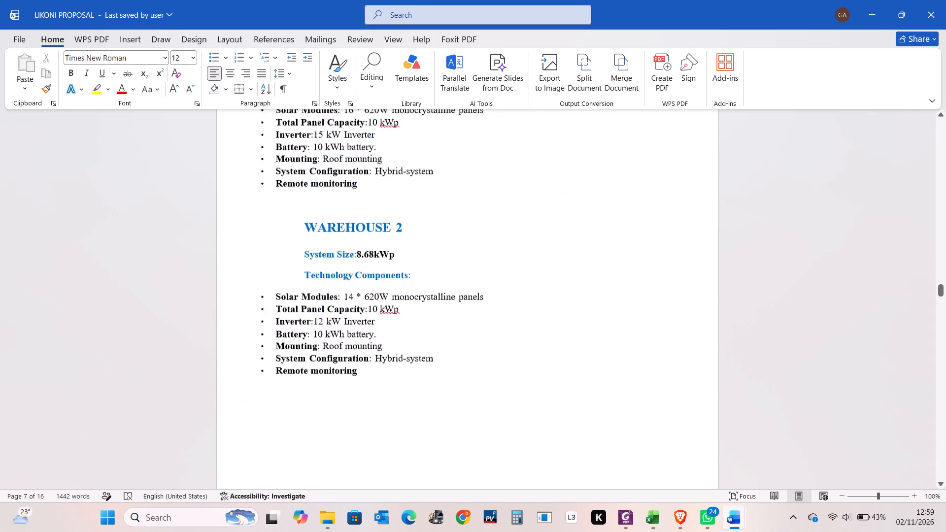
# Delete the WAREHOUSE 2 section, including its heading, system size and technology components list.
pyautogui.scroll(-9, 380, 455)
pyautogui.scroll(13, 379, 453)
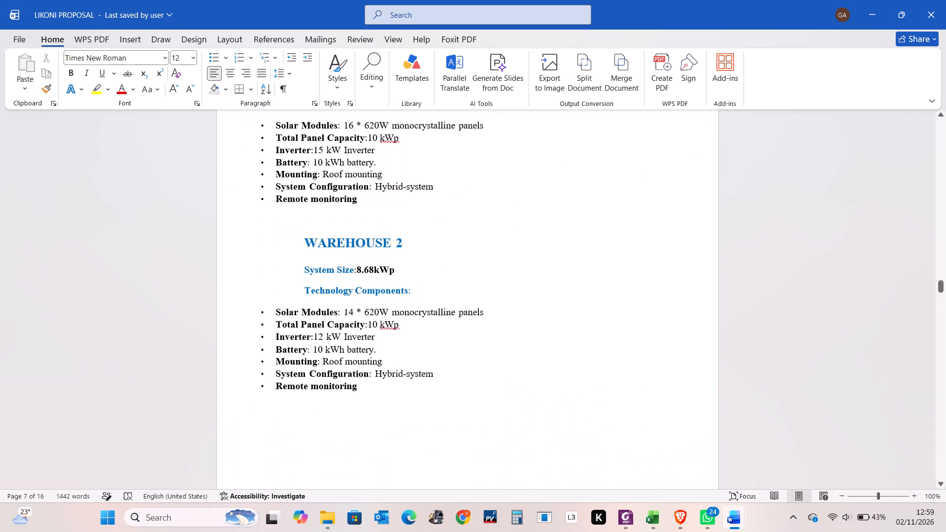
pyautogui.scroll(7, 362, 296)
pyautogui.scroll(-6, 406, 300)
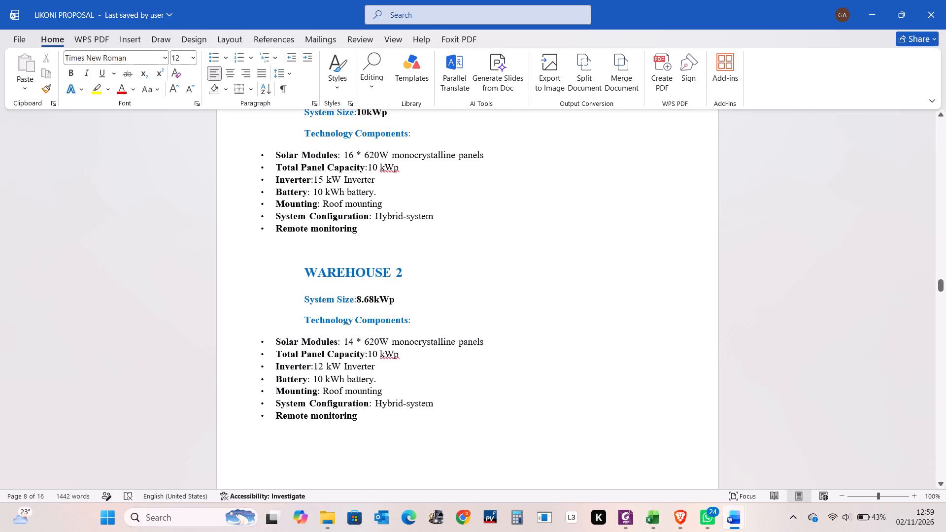
pyautogui.moveTo(363, 426); pyautogui.dragTo(272, 270)
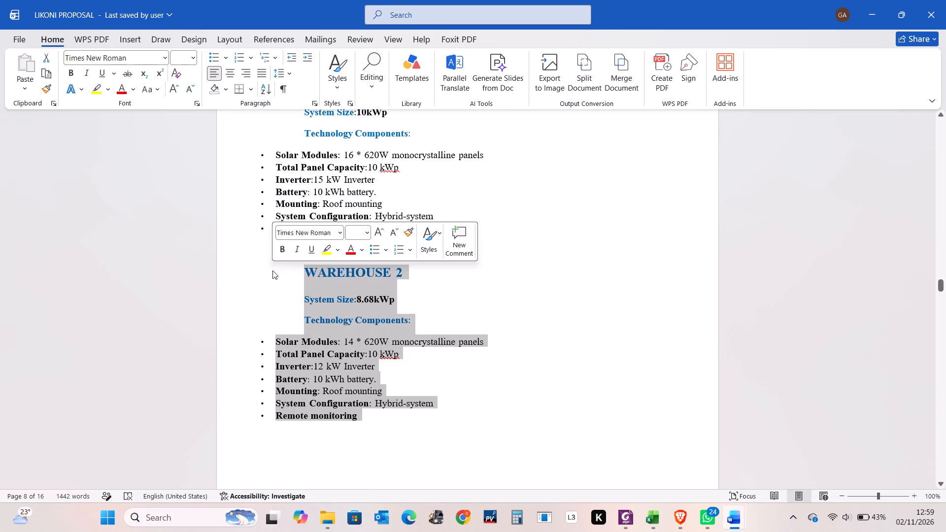
pyautogui.press('BackSpace')
# Delete the POWER QUALITY ANALYSIS section, including its power factor text and bar chart.
pyautogui.scroll(8, 273, 270)
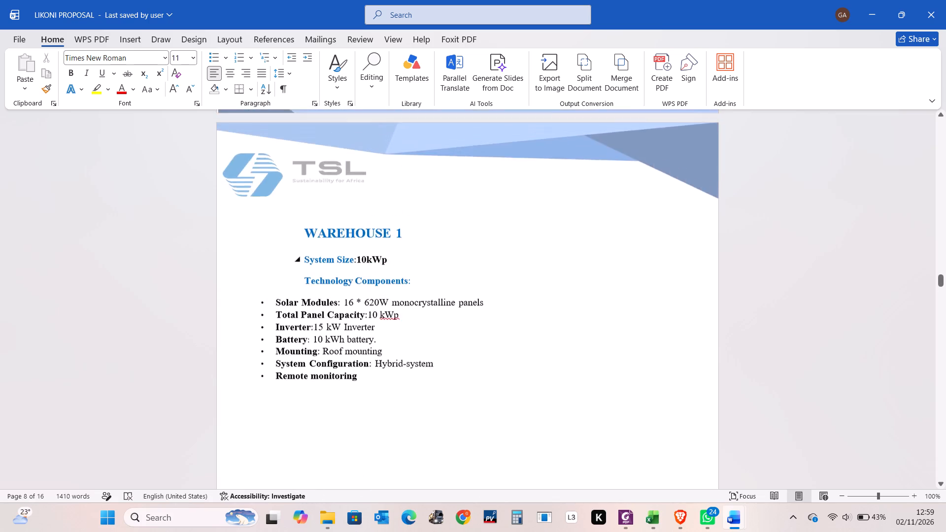
pyautogui.scroll(8, 306, 295)
pyautogui.scroll(2, 496, 334)
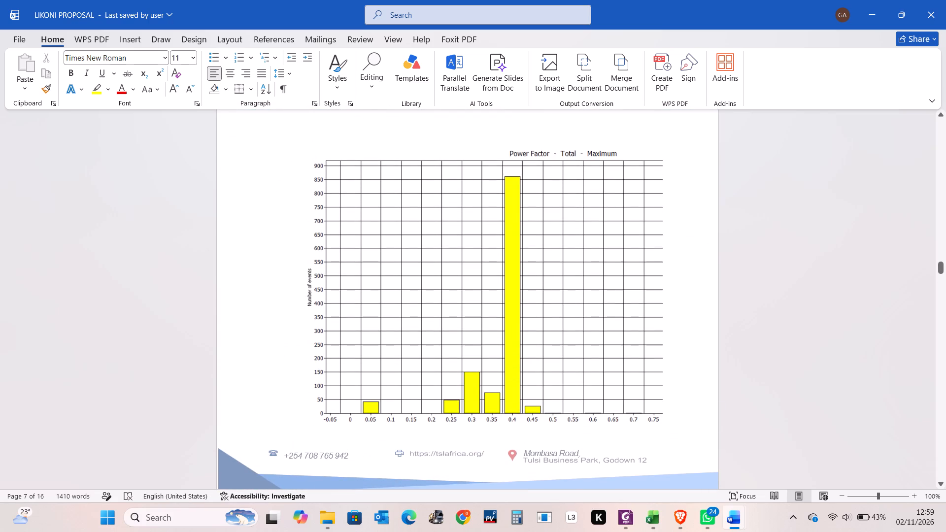
pyautogui.click(607, 373)
pyautogui.press('BackSpace')
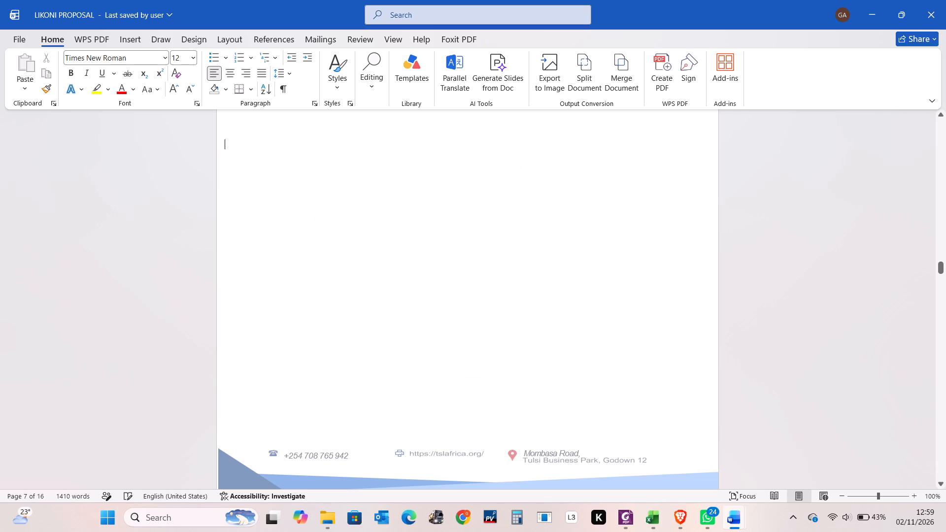
pyautogui.scroll(7, 584, 331)
pyautogui.moveTo(388, 391); pyautogui.dragTo(221, 122)
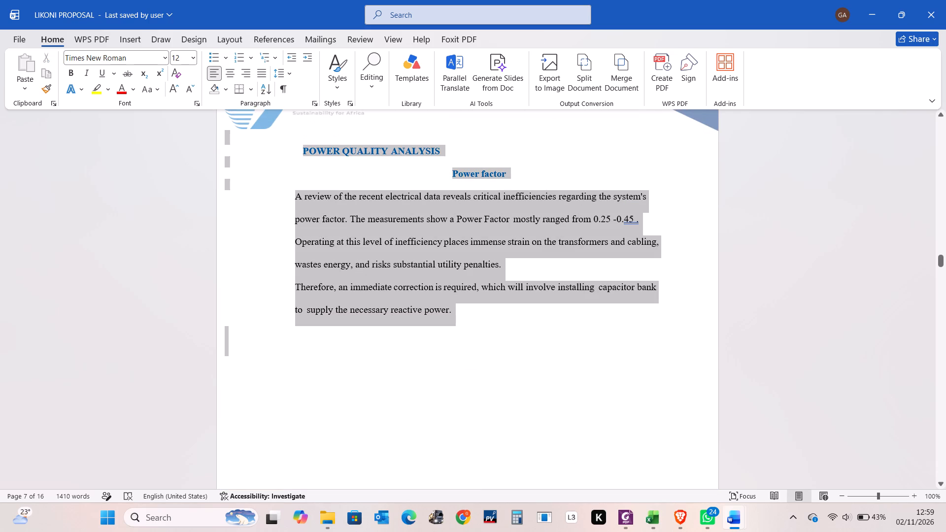
pyautogui.moveTo(221, 122); pyautogui.dragTo(221, 121)
pyautogui.press('BackSpace')
# Delete the Average demand analysis section, including its heading, logged data table image, total units text and average daily demand sentence.
pyautogui.scroll(7, 227, 222)
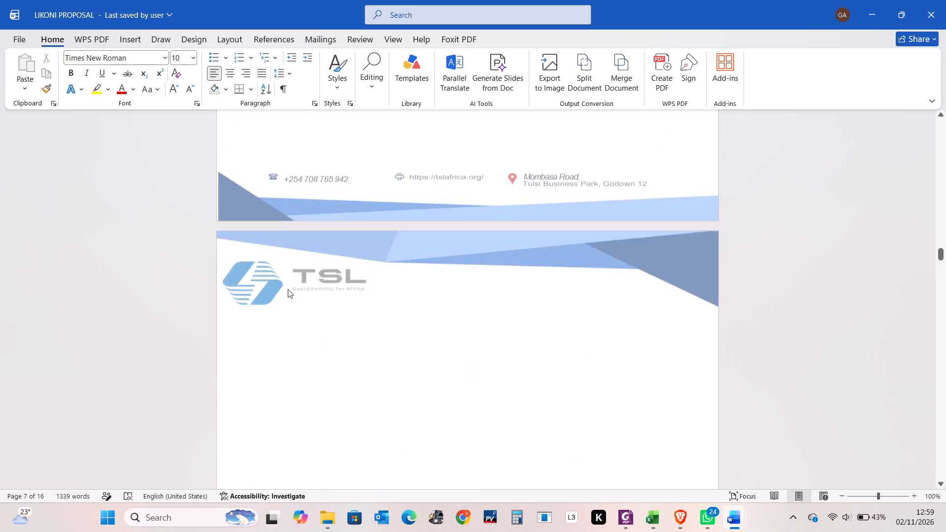
pyautogui.scroll(9, 317, 349)
pyautogui.moveTo(323, 365); pyautogui.dragTo(288, 142)
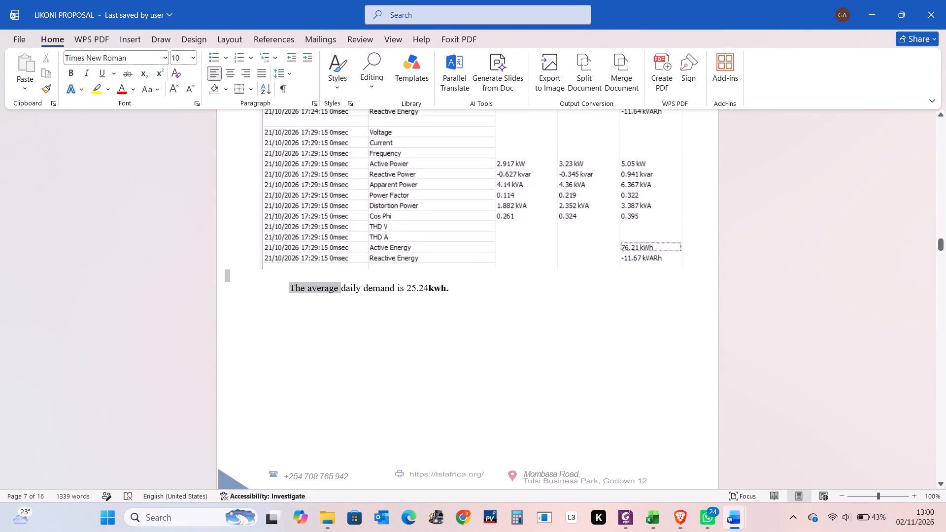
pyautogui.moveTo(288, 142); pyautogui.dragTo(472, 319)
pyautogui.press('BackSpace')
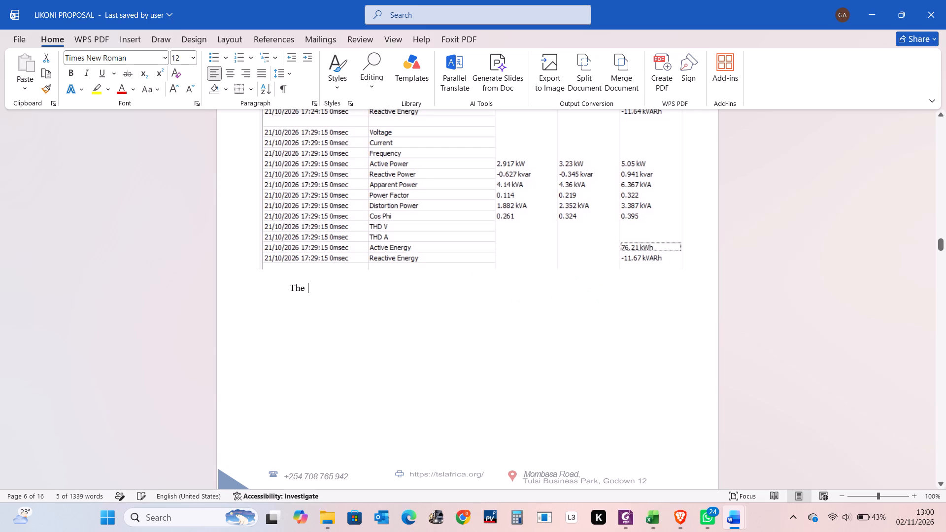
pyautogui.scroll(4, 472, 326)
pyautogui.moveTo(304, 428); pyautogui.dragTo(292, 422)
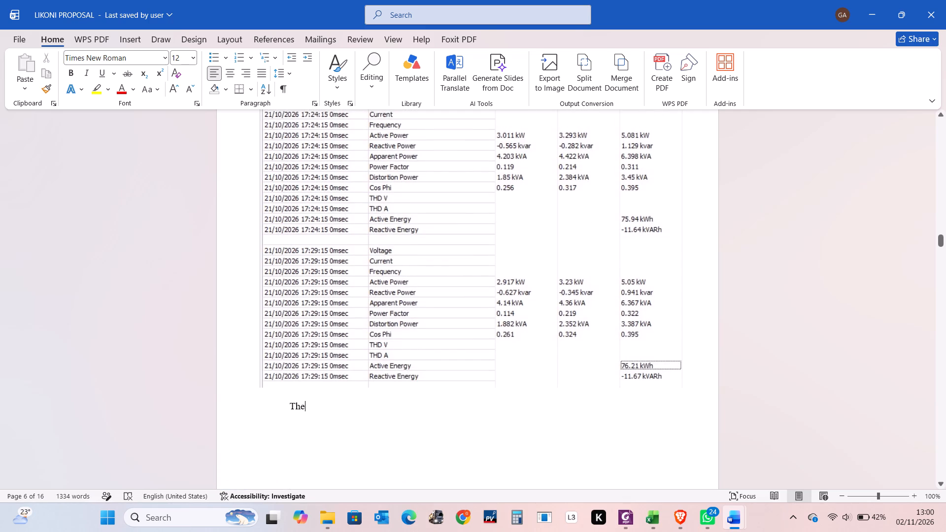
pyautogui.moveTo(292, 422); pyautogui.dragTo(321, 191)
pyautogui.click(423, 328)
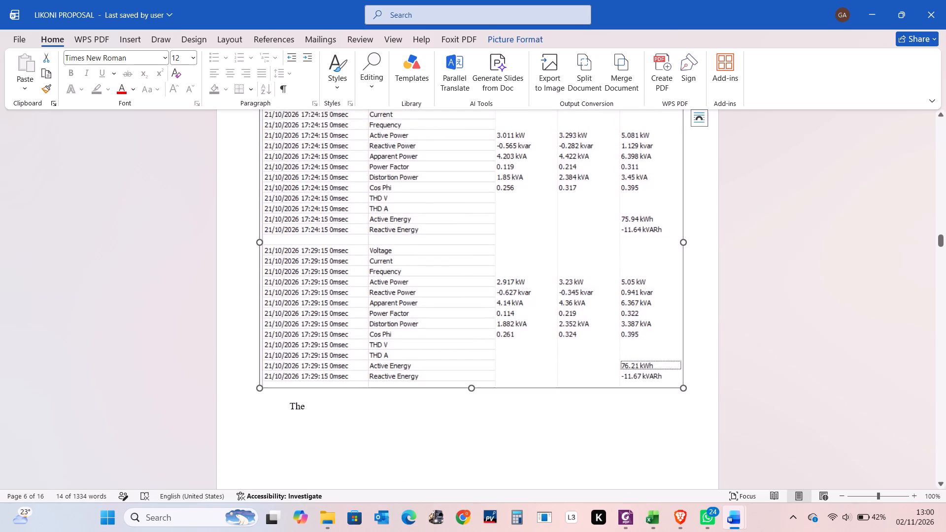
pyautogui.press('BackSpace')
pyautogui.scroll(3, 358, 393)
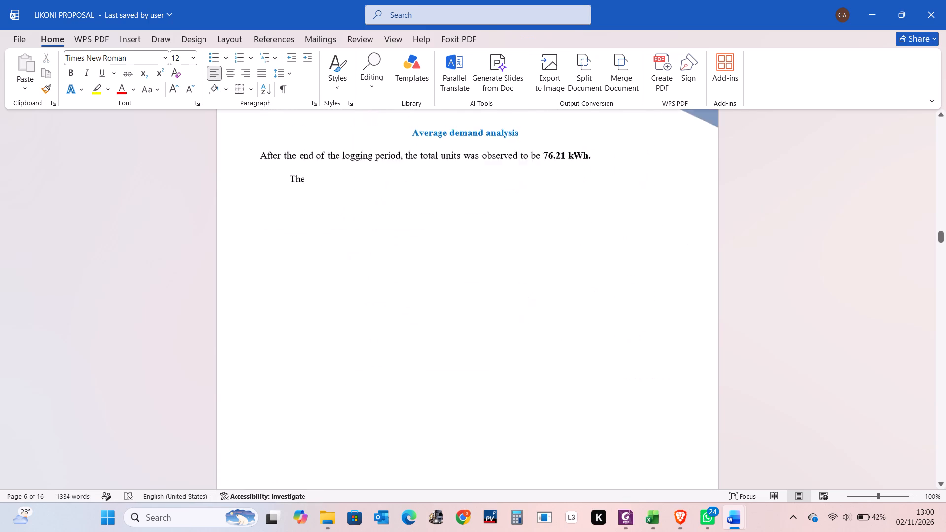
pyautogui.scroll(3, 358, 393)
pyautogui.moveTo(325, 369); pyautogui.dragTo(353, 269)
pyautogui.press('BackSpace')
# Delete the POWER DEMAND ANALYSIS content under the TECHNICAL ASSESSMENT heading, including the demand graph, summary image and overall system demand text.
pyautogui.scroll(6, 375, 267)
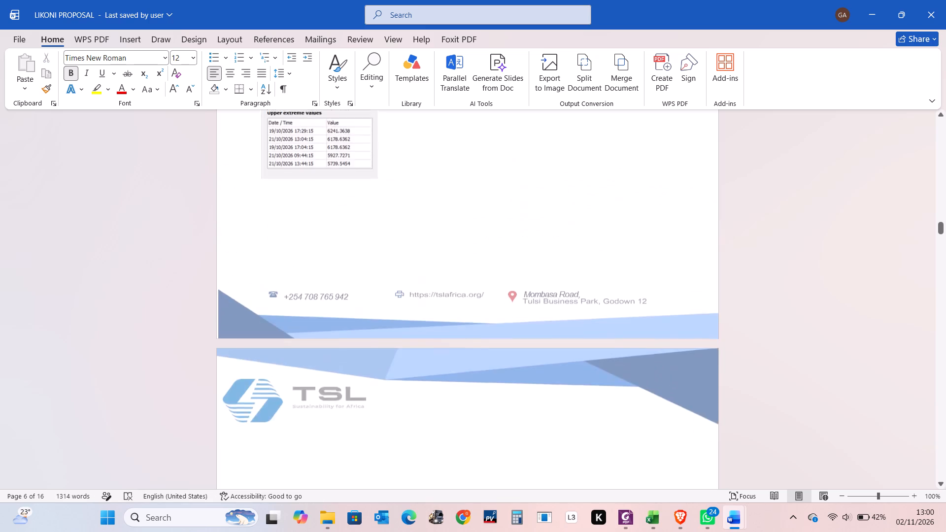
pyautogui.scroll(4, 376, 278)
pyautogui.click(325, 241)
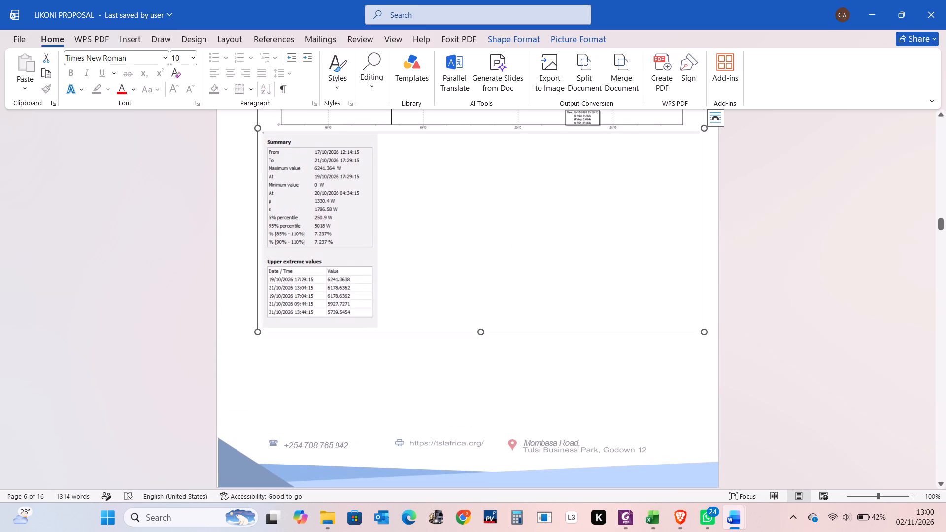
pyautogui.press('Delete')
pyautogui.scroll(12, 325, 241)
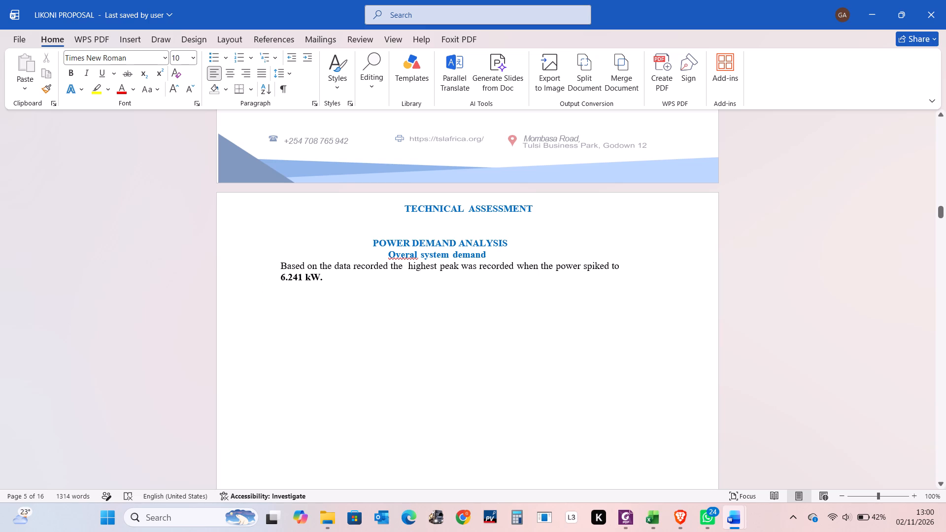
pyautogui.moveTo(273, 287); pyautogui.dragTo(300, 227)
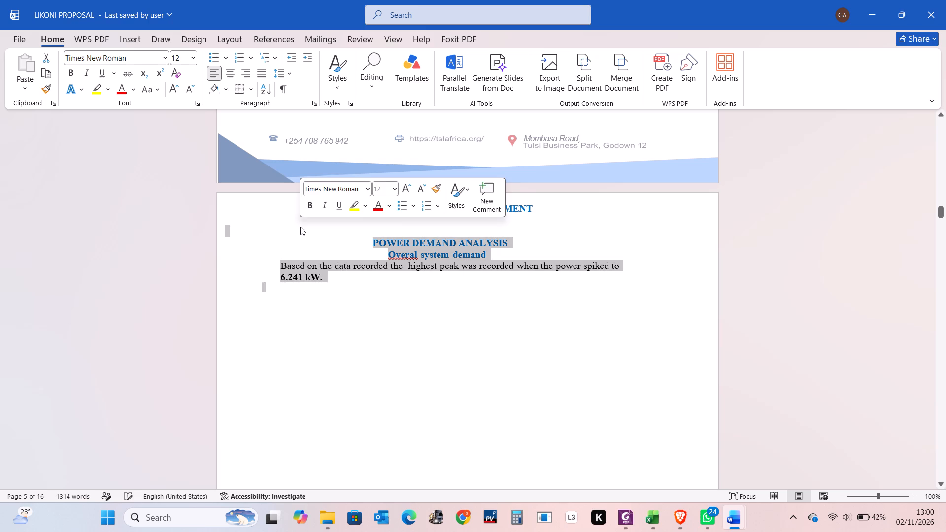
pyautogui.press('Delete')
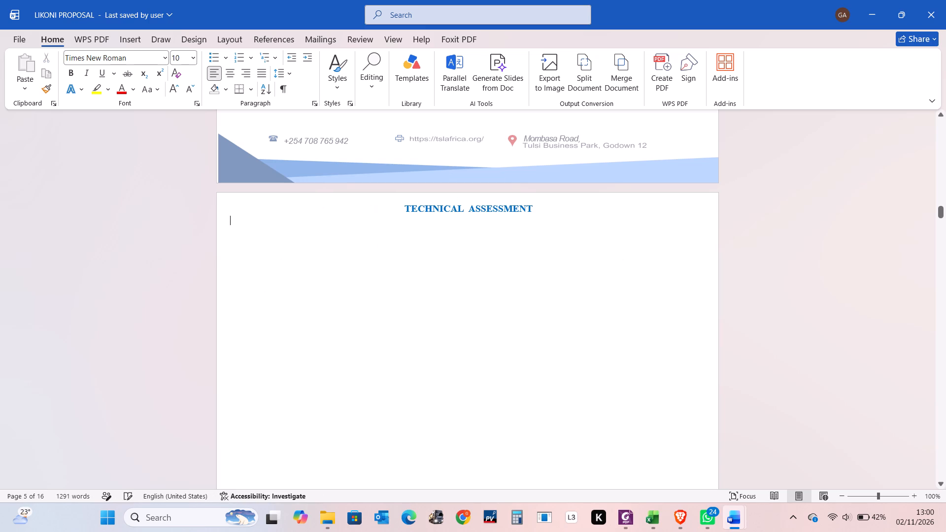
# Remove the leftover blank space and empty pages between the TECHNICAL ASSESSMENT heading and the WAREHOUSE 1 section.
pyautogui.click(299, 271)
pyautogui.click(294, 294)
pyautogui.click(295, 315)
pyautogui.press('Delete')
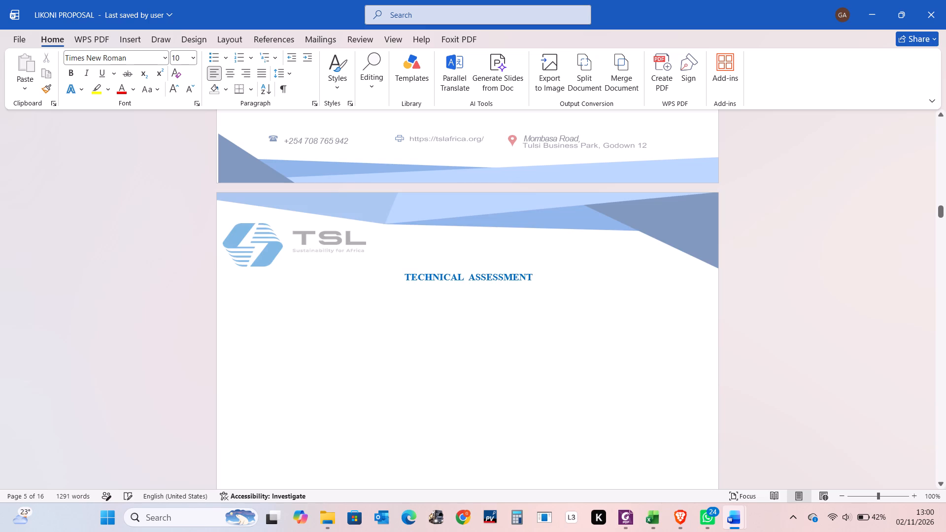
pyautogui.press('Delete')
pyautogui.press('Delete')
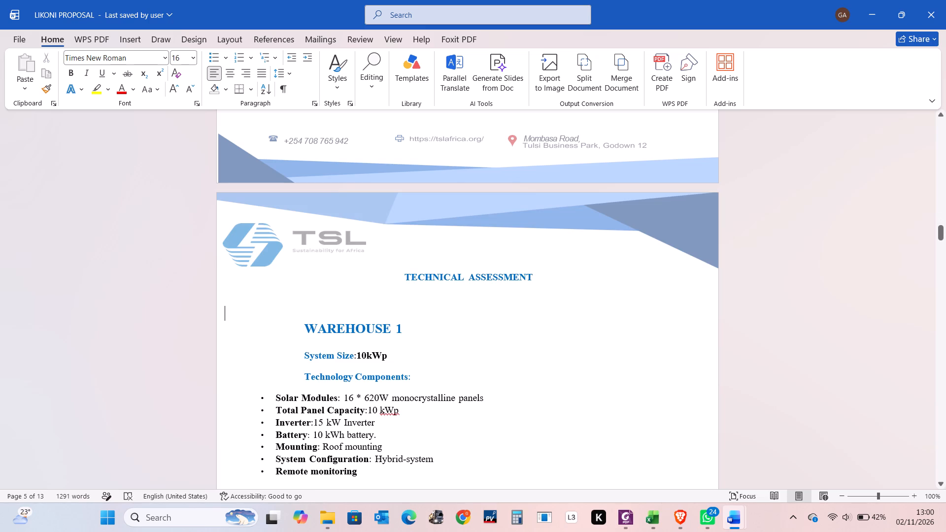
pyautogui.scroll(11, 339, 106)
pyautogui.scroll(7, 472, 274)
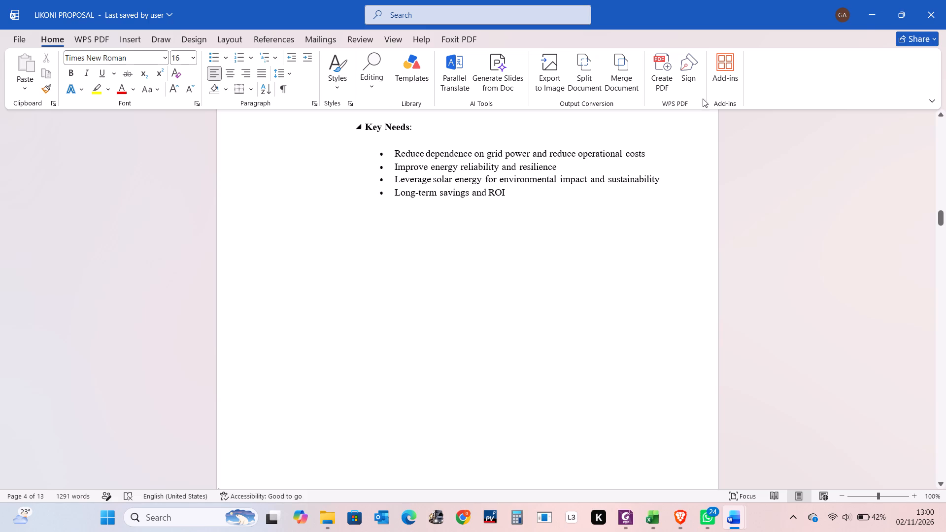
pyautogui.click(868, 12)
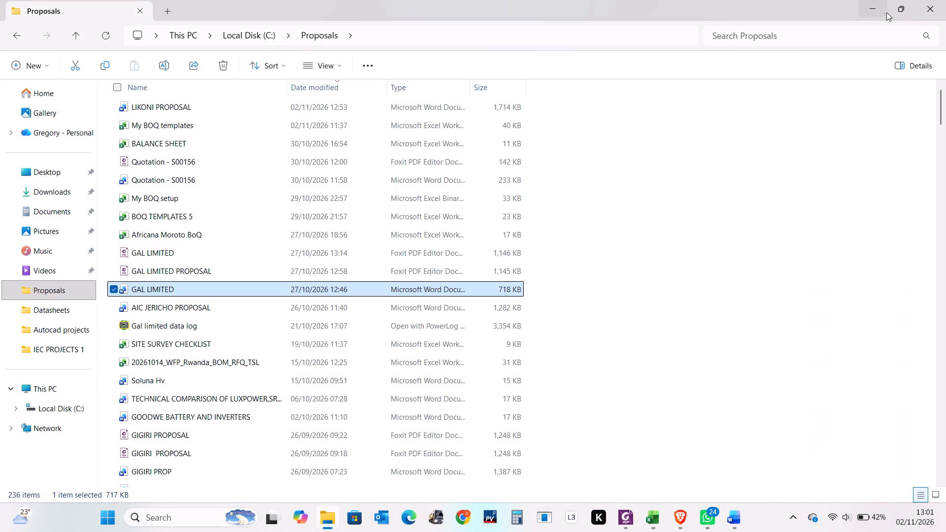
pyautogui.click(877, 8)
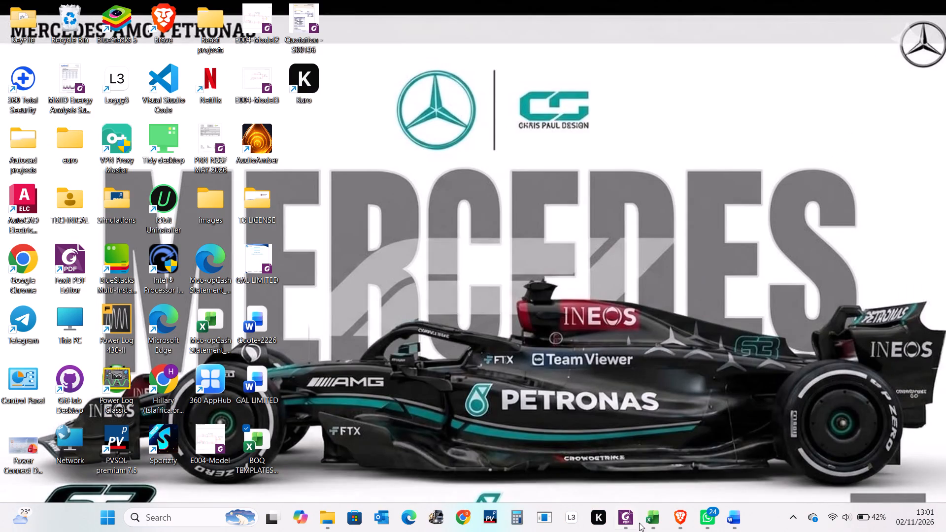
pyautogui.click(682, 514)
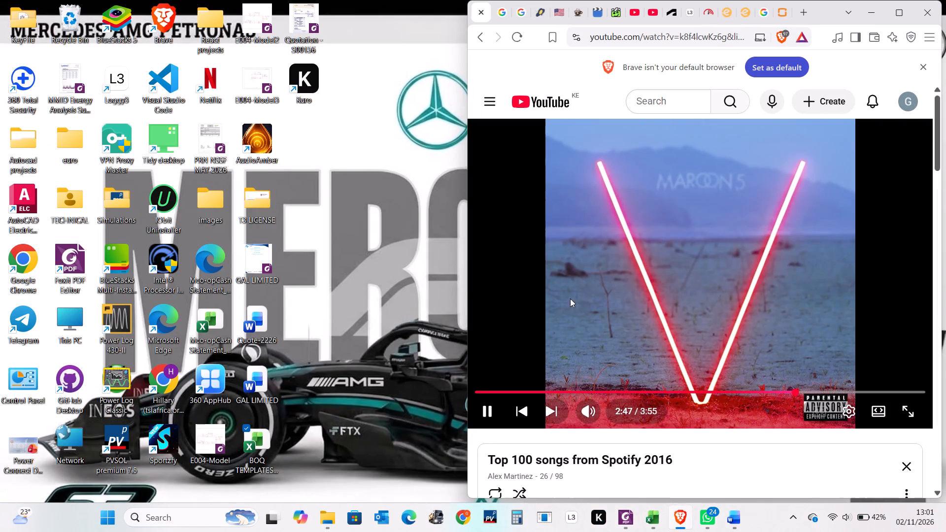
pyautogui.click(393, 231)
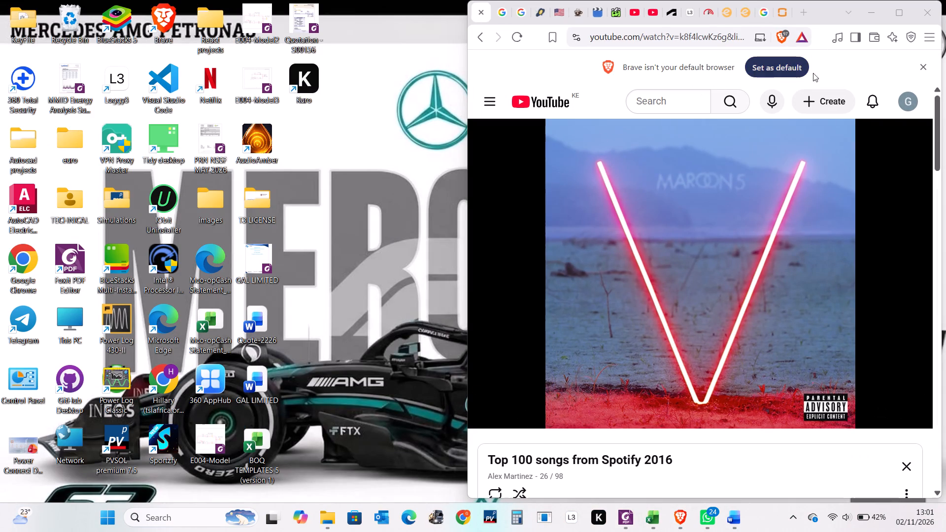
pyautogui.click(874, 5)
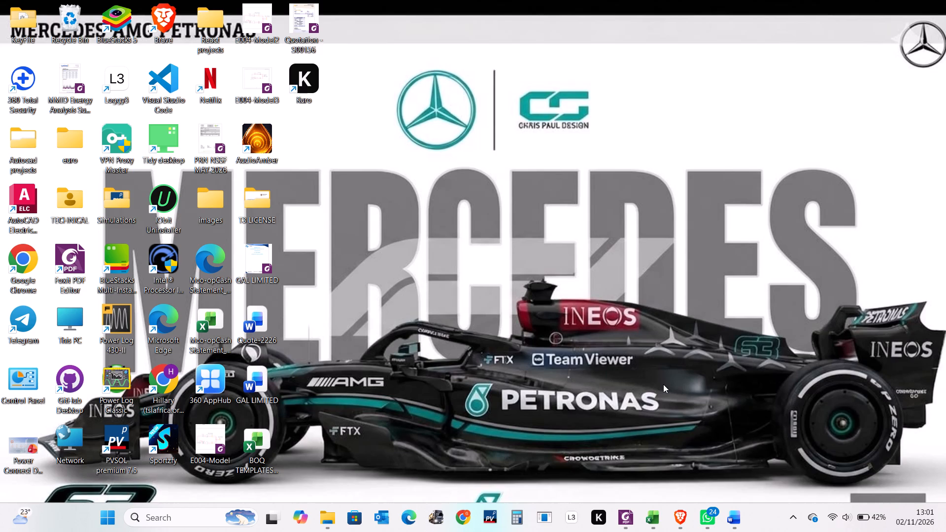
# Bring up the recovered GAL LIMITED document in Word and look over its cover page title.
pyautogui.click(738, 517)
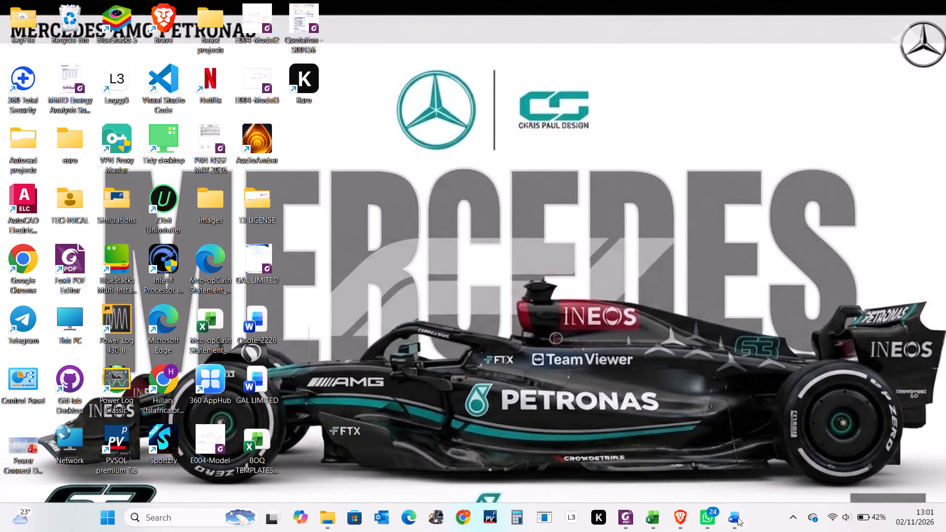
pyautogui.click(735, 521)
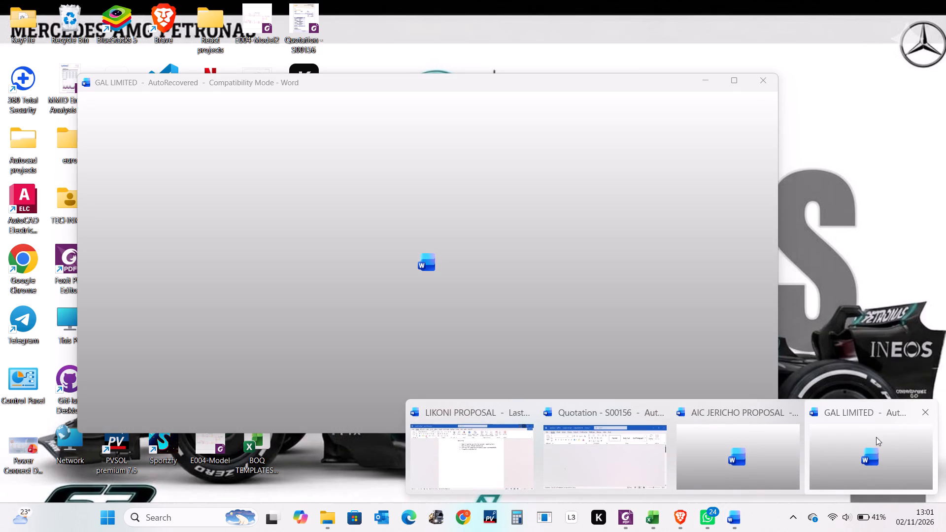
pyautogui.click(891, 446)
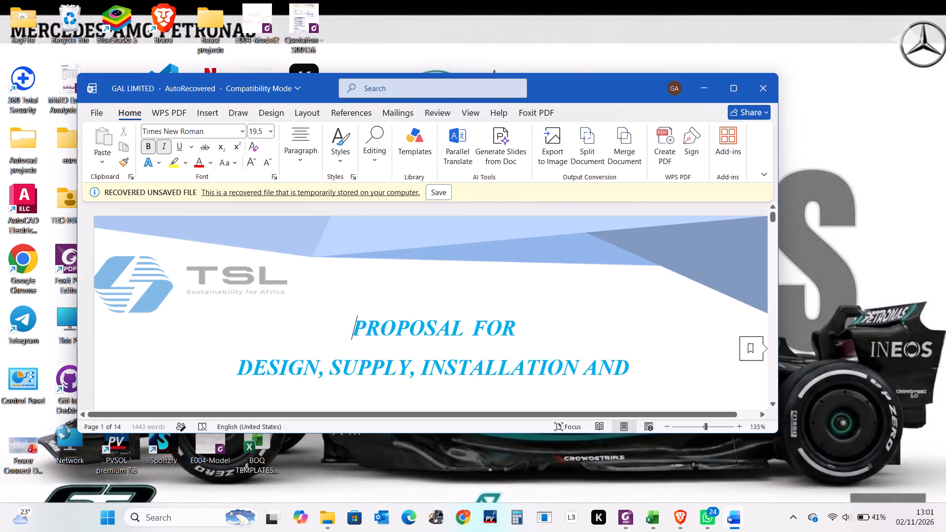
pyautogui.scroll(-5, 584, 300)
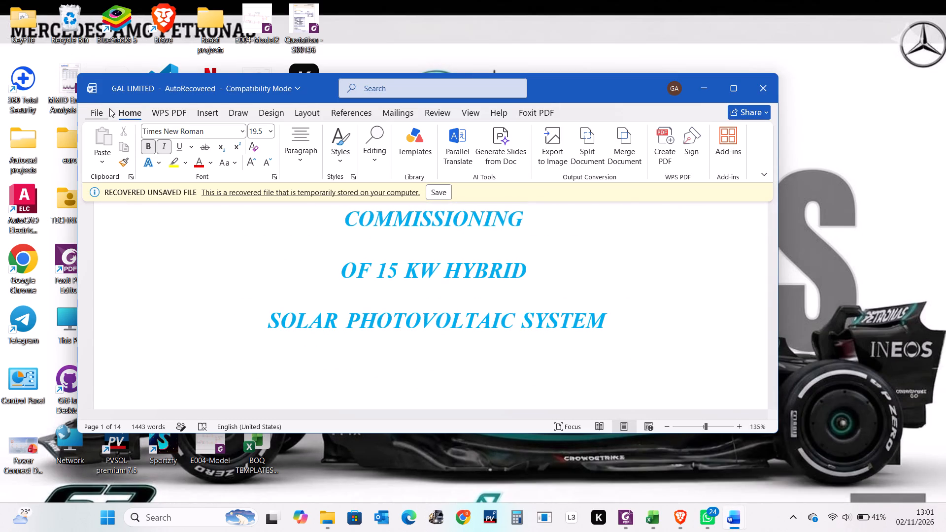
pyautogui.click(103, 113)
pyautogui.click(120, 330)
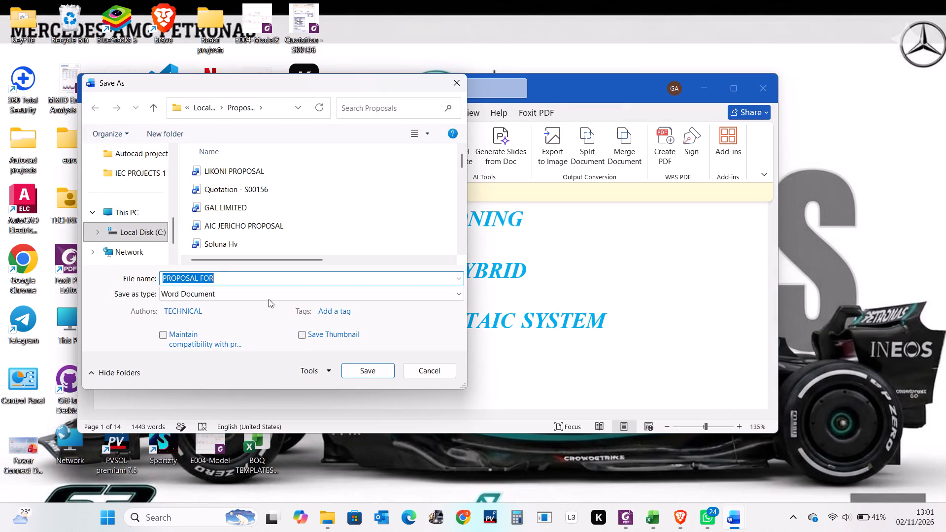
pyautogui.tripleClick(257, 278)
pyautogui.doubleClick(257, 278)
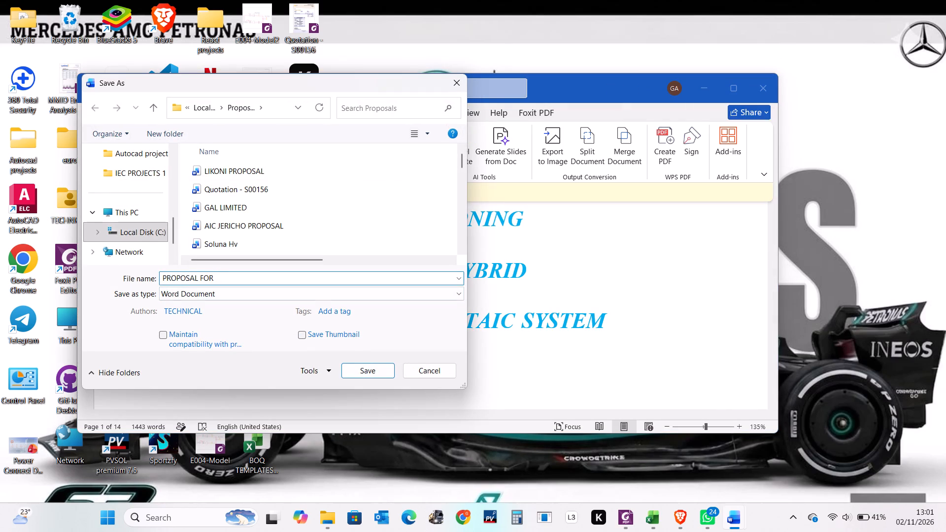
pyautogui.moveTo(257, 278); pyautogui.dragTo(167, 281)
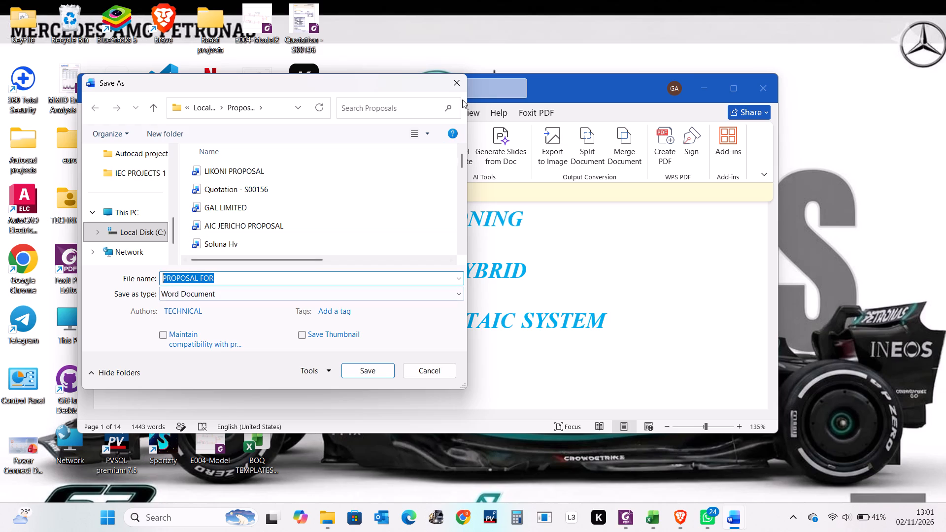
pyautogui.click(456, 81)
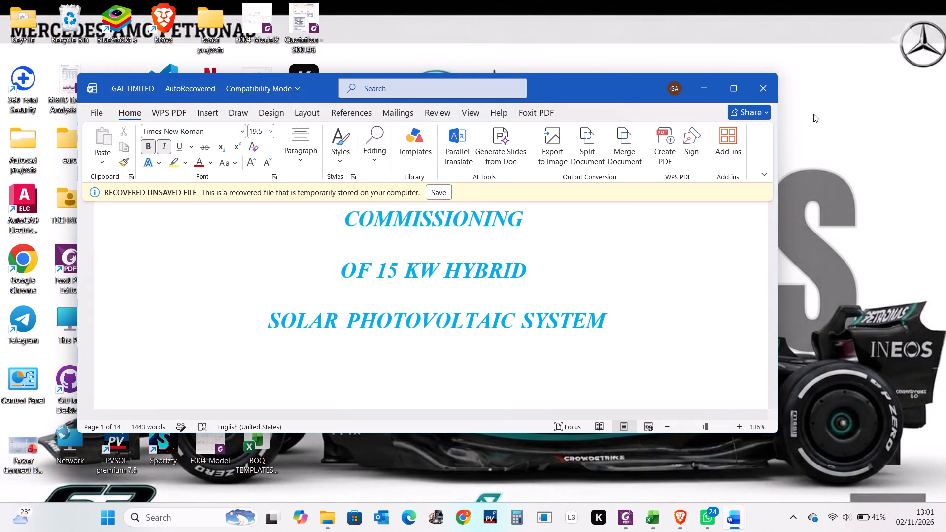
# Close the recovered GAL LIMITED document without saving its changes.
pyautogui.click(766, 85)
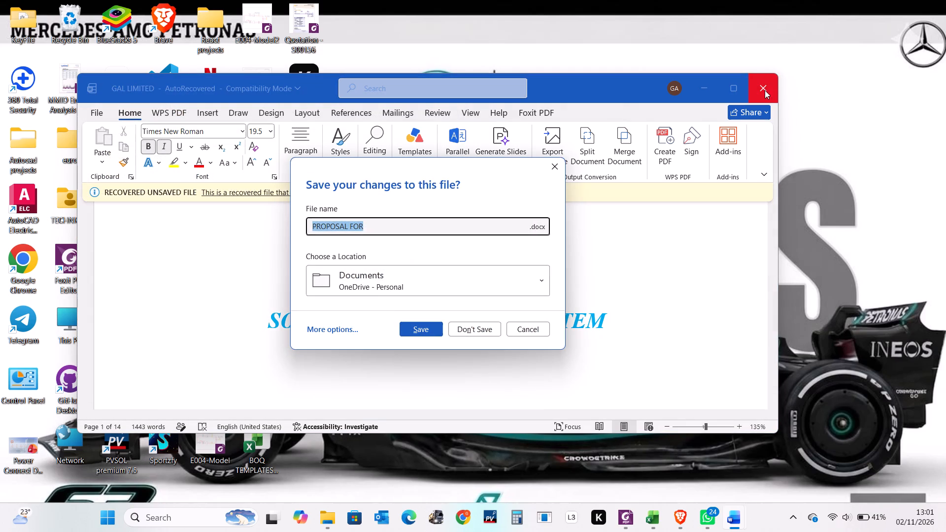
pyautogui.click(474, 330)
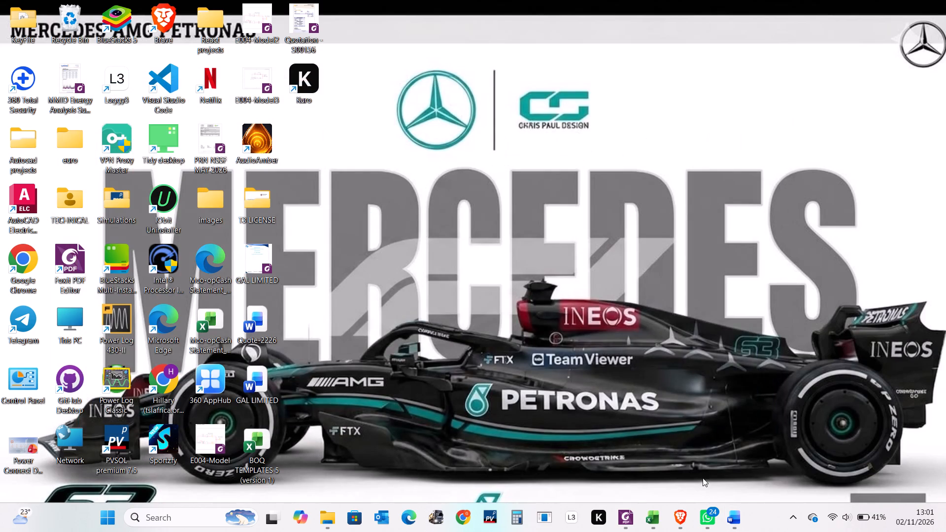
# Return to the LIKONI PROPOSAL document and place the cursor in the System Size value under WAREHOUSE 1, just before kWp.
pyautogui.click(724, 522)
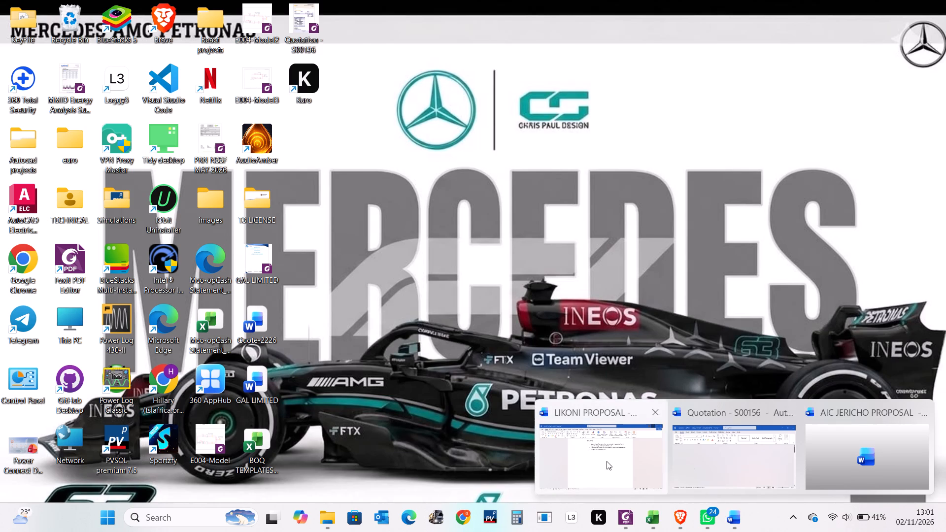
pyautogui.click(607, 461)
pyautogui.scroll(-13, 506, 227)
pyautogui.scroll(-3, 494, 283)
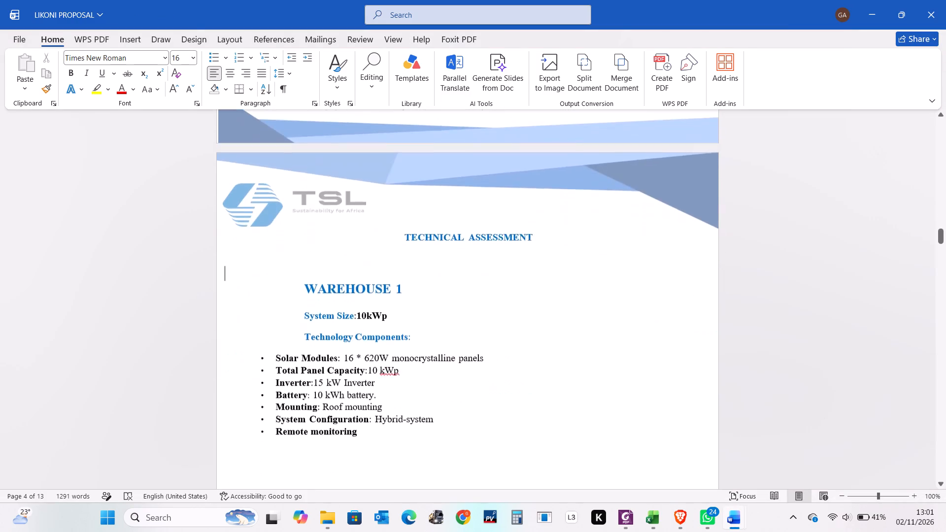
pyautogui.scroll(-4, 494, 289)
pyautogui.scroll(6, 492, 294)
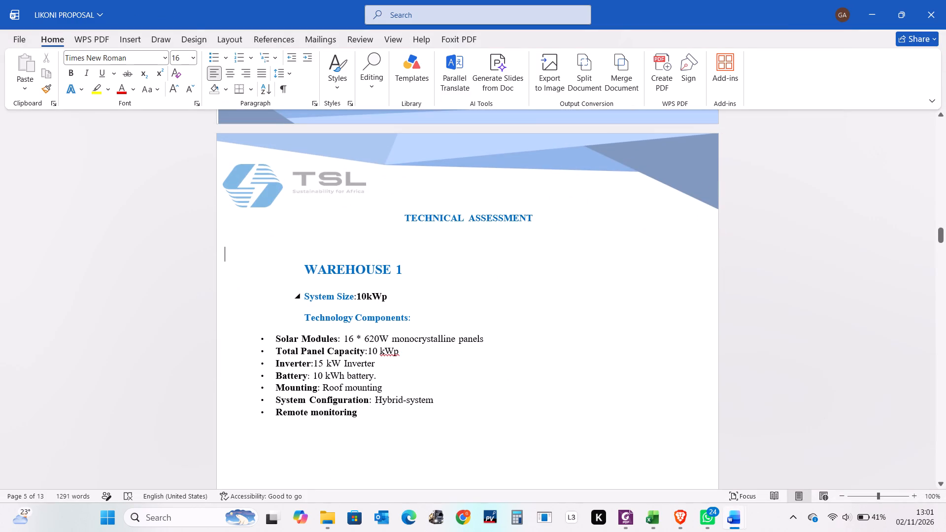
pyautogui.click(362, 293)
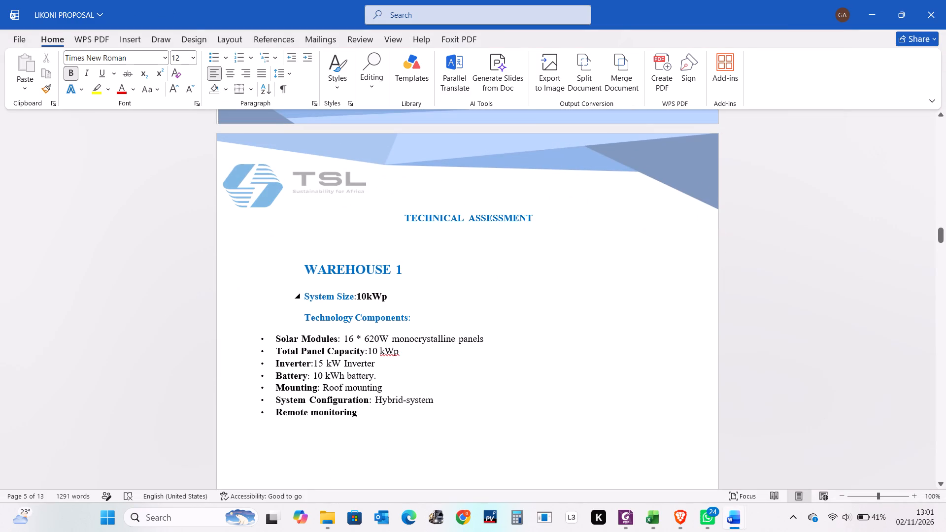
pyautogui.click(365, 291)
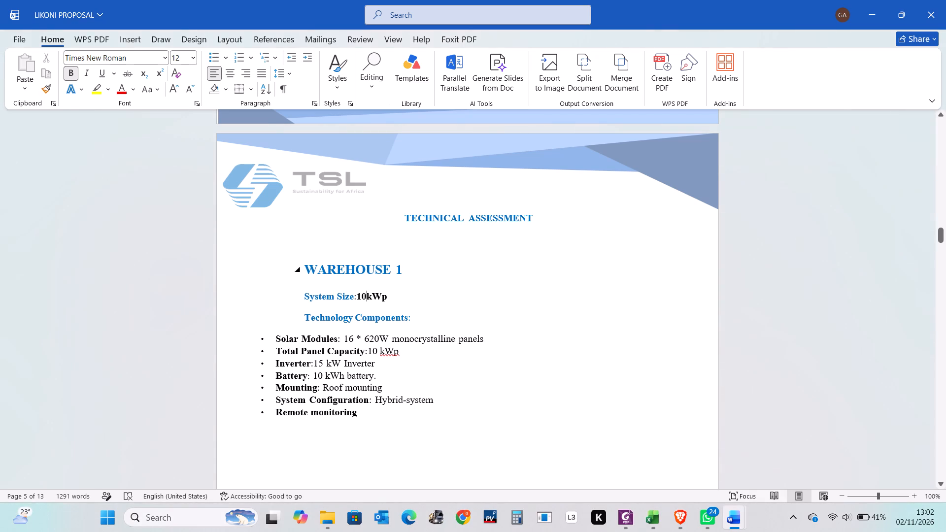
# Switch to the Brave browser and pause the YouTube video.
pyautogui.click(688, 521)
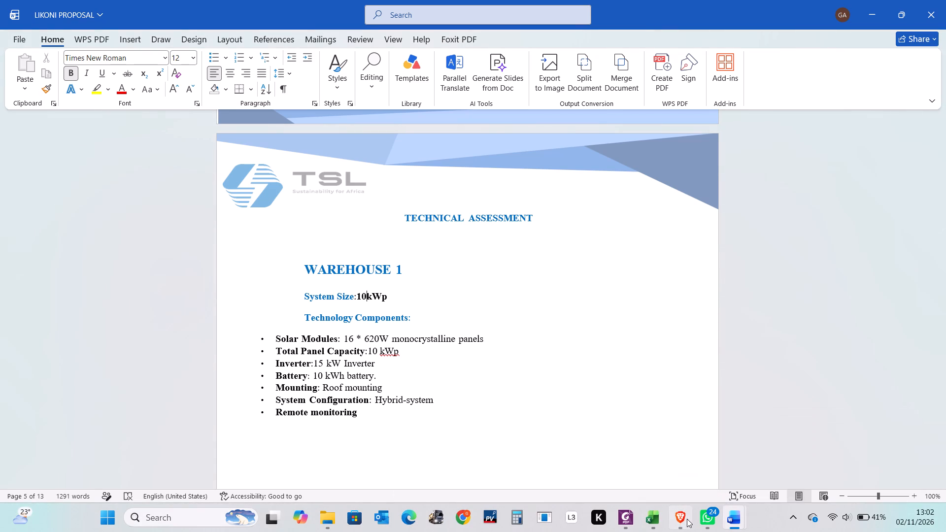
pyautogui.click(764, 315)
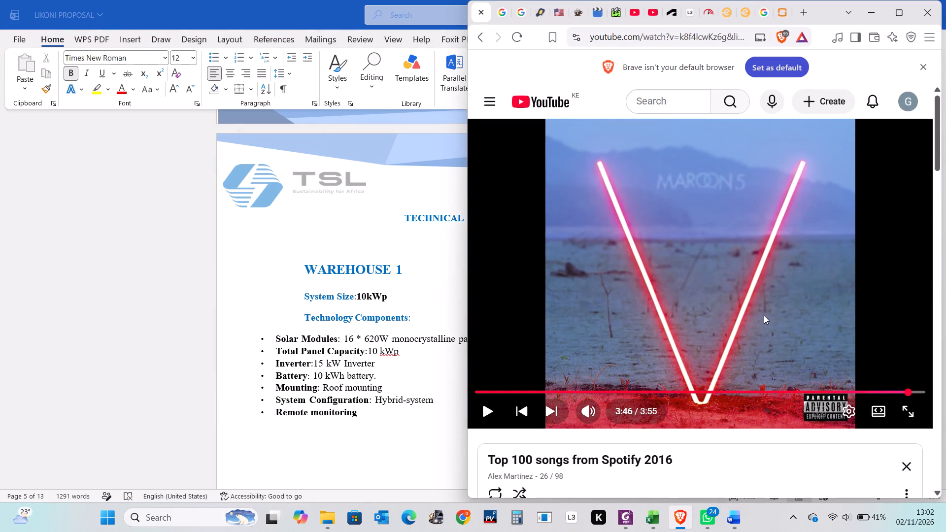
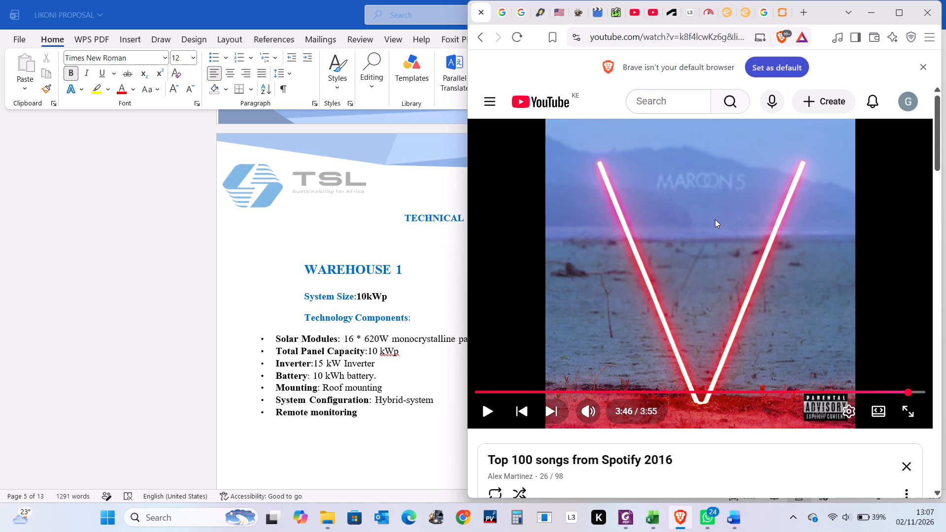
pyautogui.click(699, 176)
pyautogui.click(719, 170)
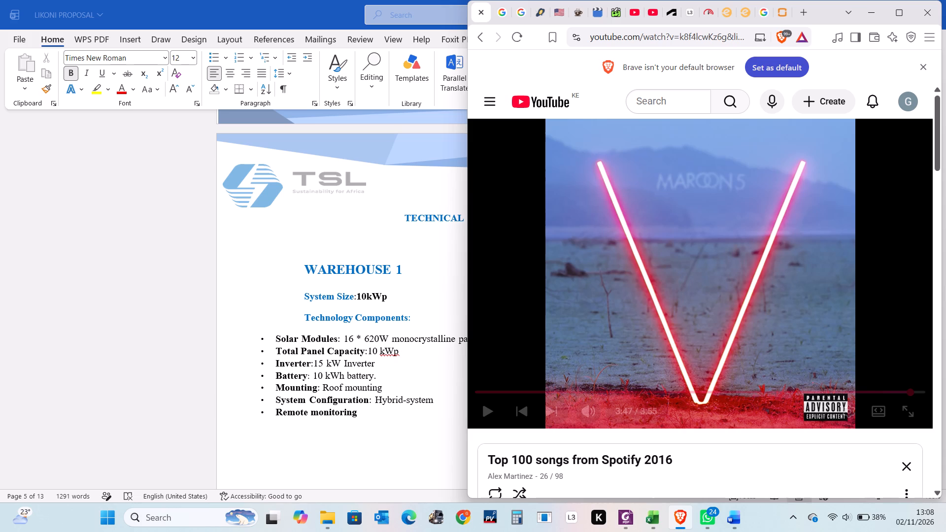
# In the LIKONI PROPOSAL document in Word, set the System Size under WAREHOUSE 1 to 2.4 kWp.
pyautogui.doubleClick(366, 294)
pyautogui.click(366, 298)
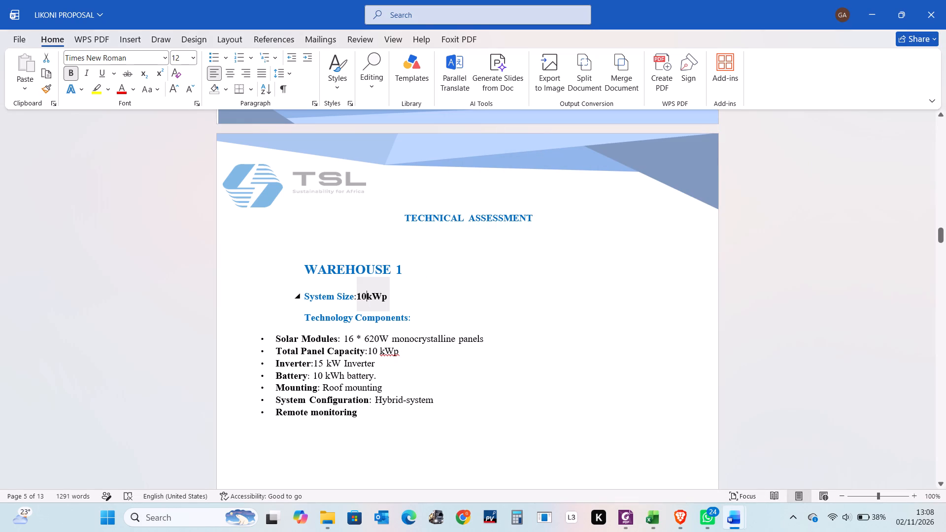
pyautogui.press('BackSpace')
pyautogui.press('Delete')
pyautogui.press('BackSpace')
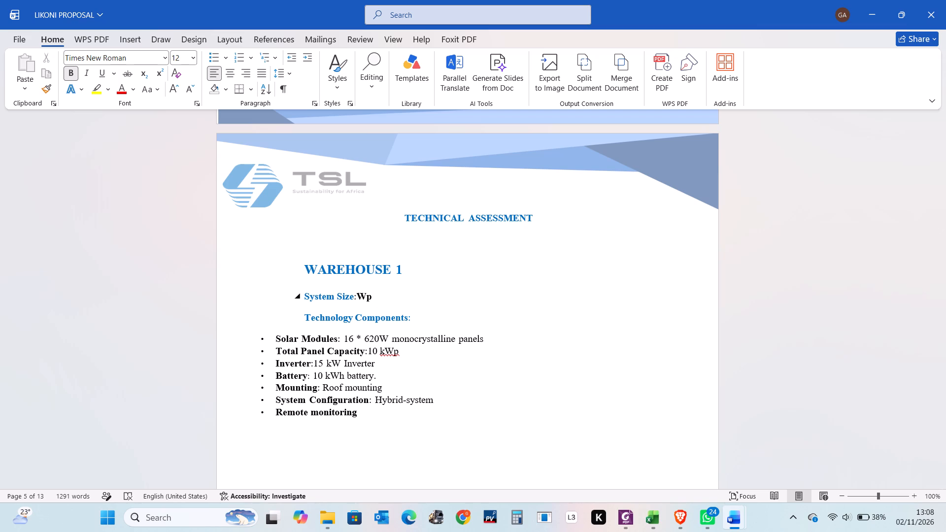
pyautogui.press('2')
pyautogui.write('.4')
pyautogui.press('space')
pyautogui.press('k')
# Change the Solar Modules entry under Technology Components to 4 * 600W monocrystalline panels.
pyautogui.scroll(-2, 421, 310)
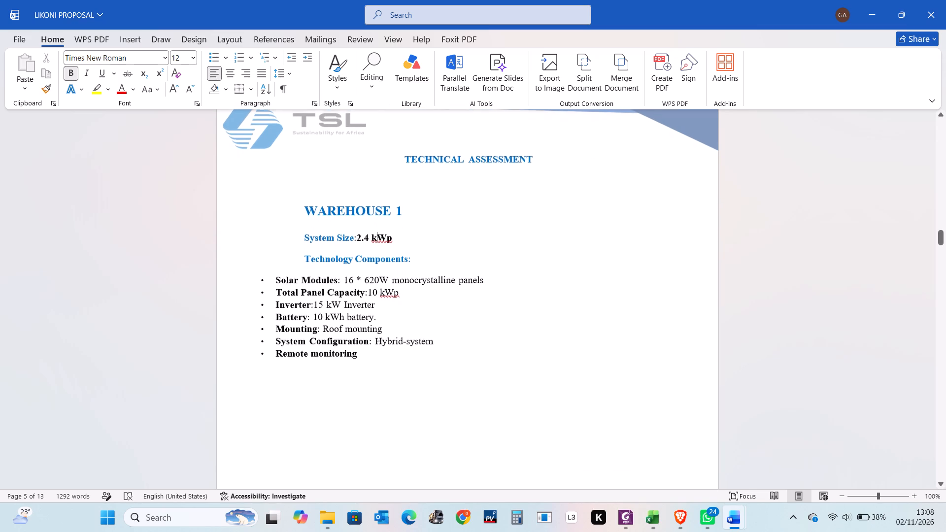
pyautogui.click(351, 276)
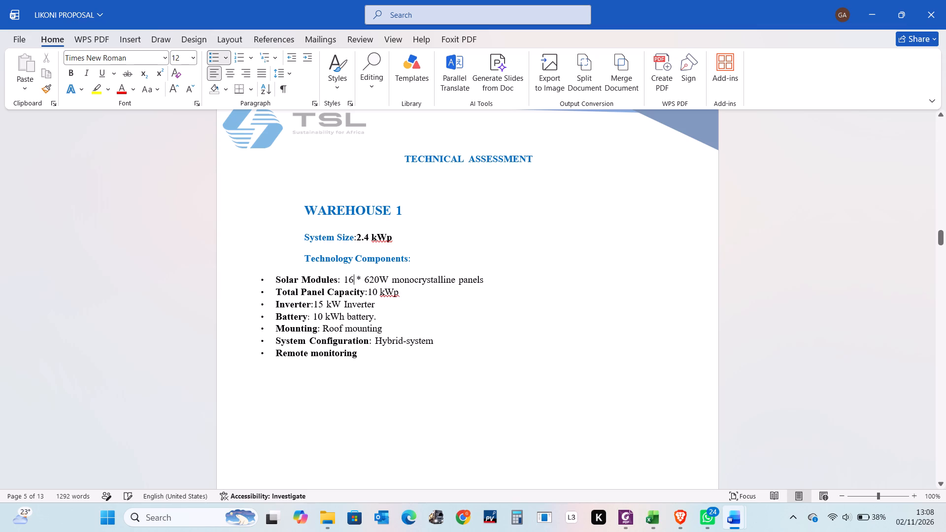
pyautogui.press('BackSpace')
pyautogui.press('BackSpace')
pyautogui.press('4')
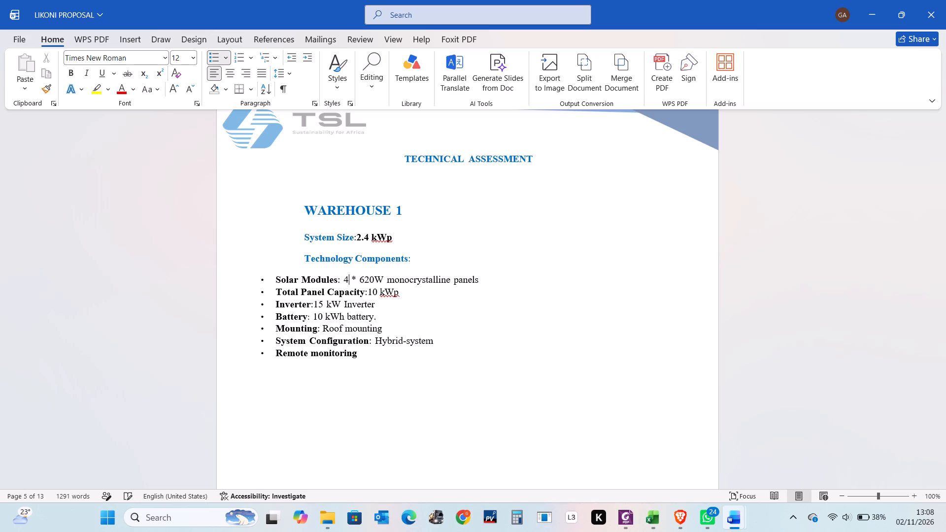
pyautogui.click(373, 278)
pyautogui.press('BackSpace')
pyautogui.press('BackSpace')
pyautogui.write('00')
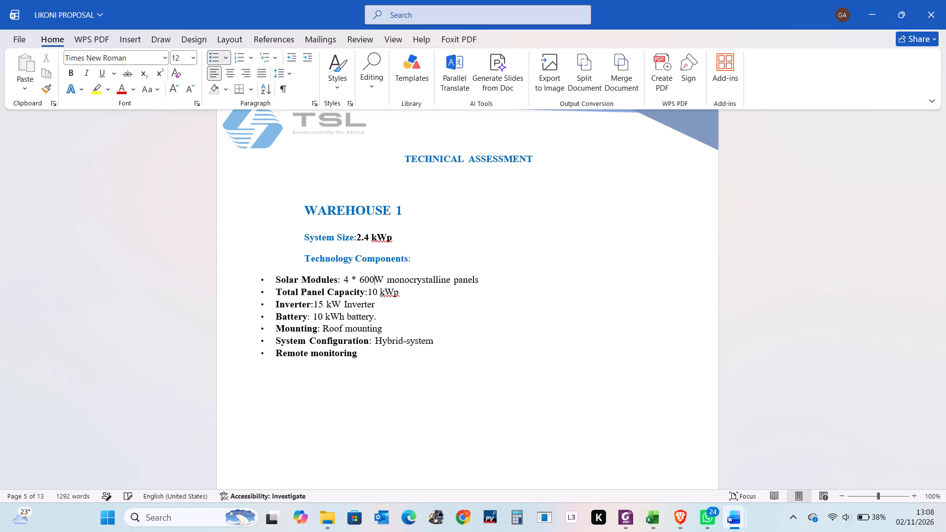
# Set the Total Panel Capacity under Technology Components to 2.4 kWp.
pyautogui.scroll(-2, 376, 296)
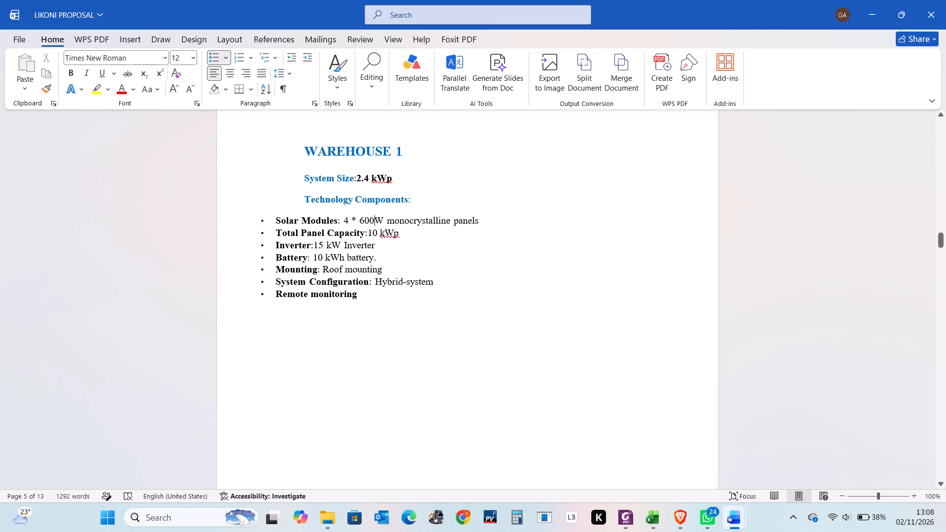
pyautogui.click(375, 230)
pyautogui.press('BackSpace')
pyautogui.press('BackSpace')
pyautogui.press('2')
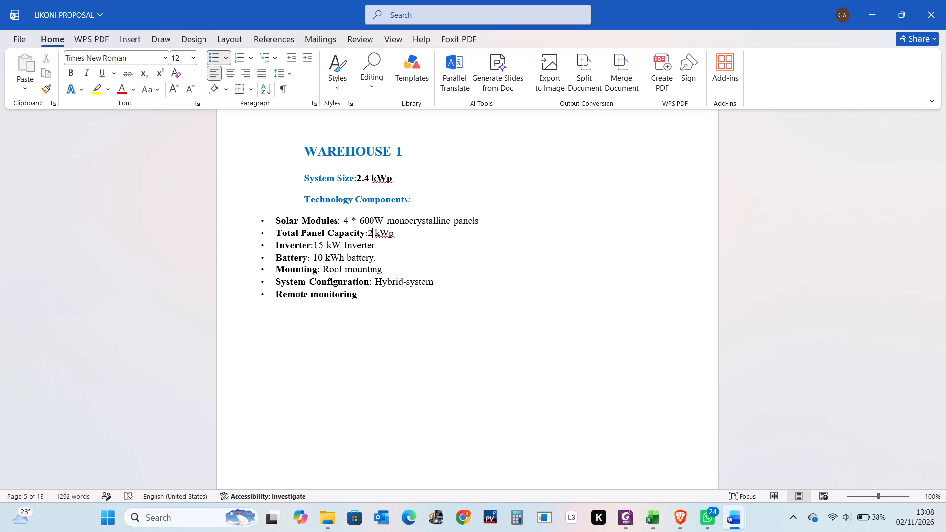
pyautogui.write('.4')
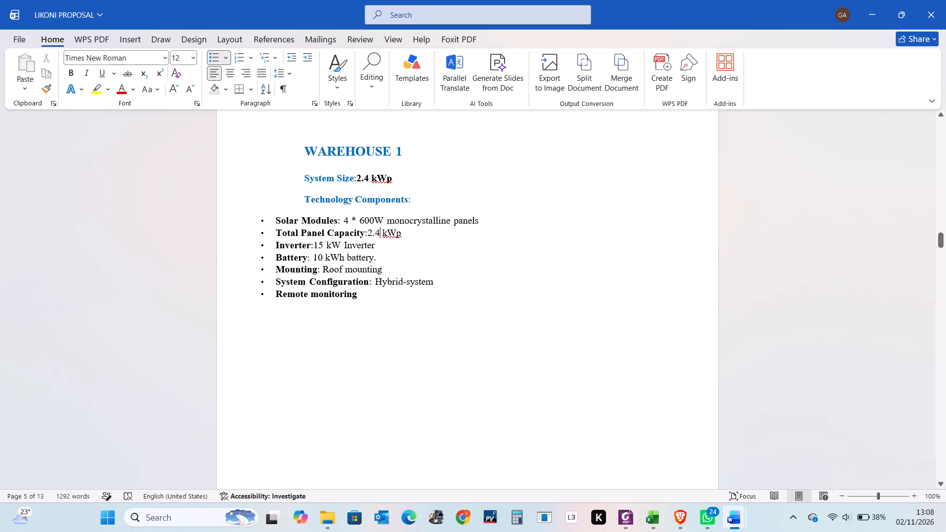
# Set the Inverter rating in the WAREHOUSE 1 component list to 6.5 kW.
pyautogui.click(323, 244)
pyautogui.press('BackSpace')
pyautogui.press('BackSpace')
pyautogui.write('6.5')
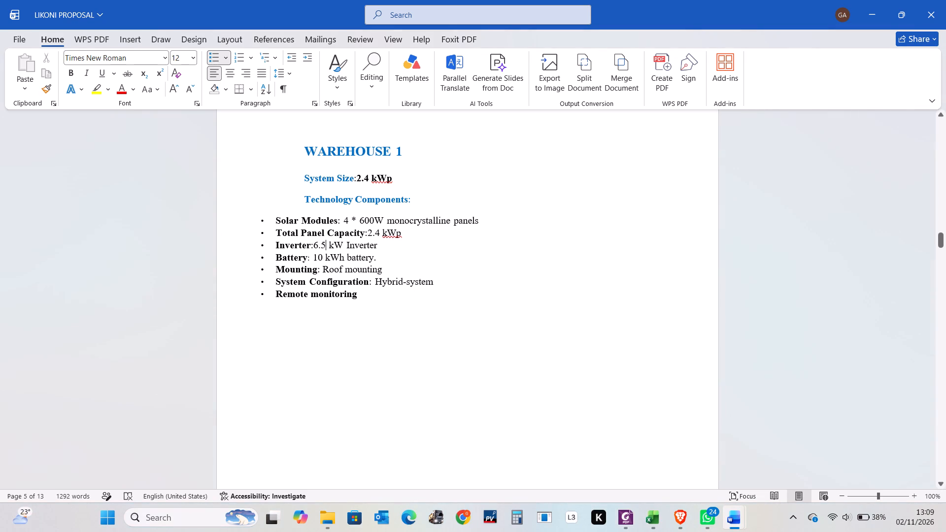
# Place the cursor in the Battery entry of the WAREHOUSE 1 component list, just after the capacity number.
pyautogui.click(321, 257)
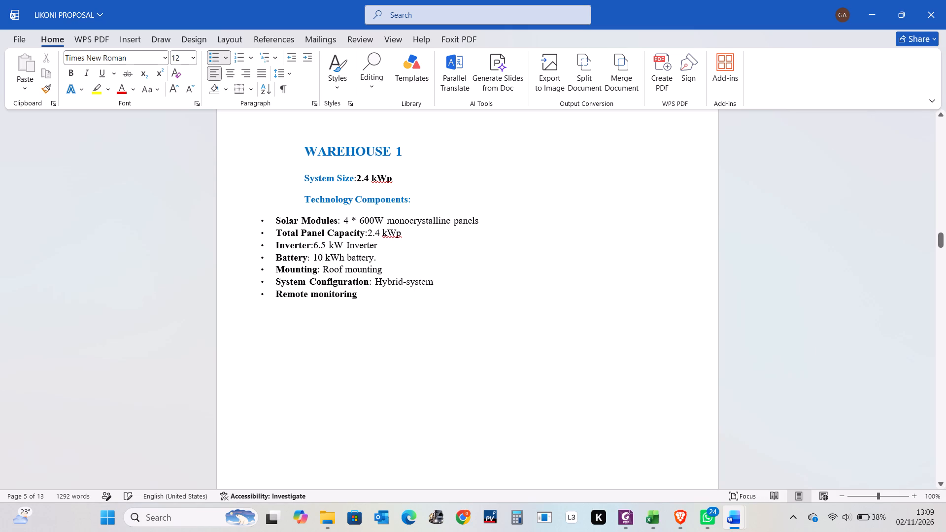
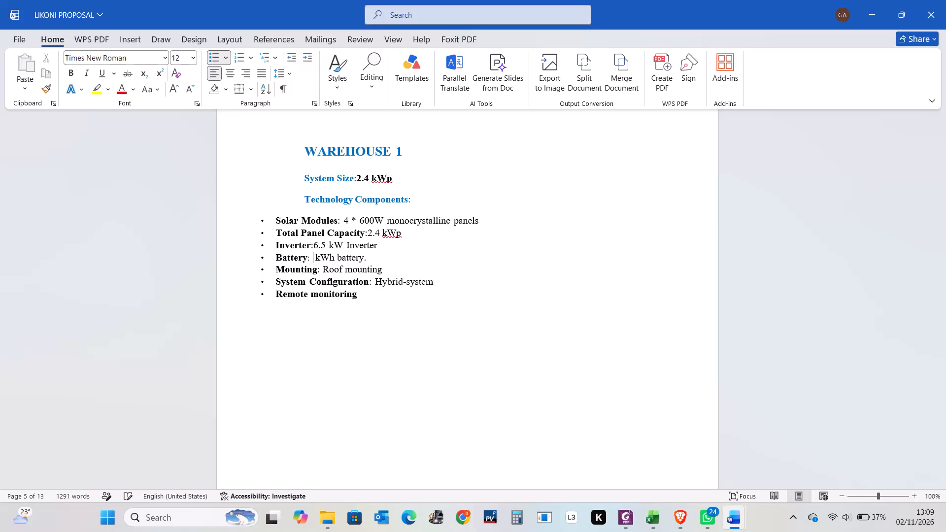
# Set the Battery capacity in the WAREHOUSE 1 component list to 5 kWh.
pyautogui.press('5')
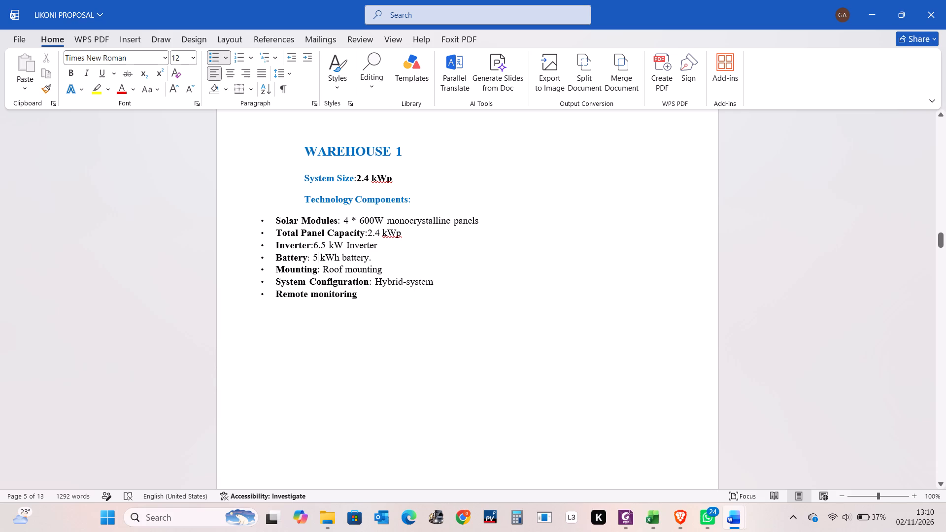
pyautogui.click(474, 276)
# Add a colon directly after "Remote monitoring" in the WAREHOUSE 1 component list.
pyautogui.click(388, 299)
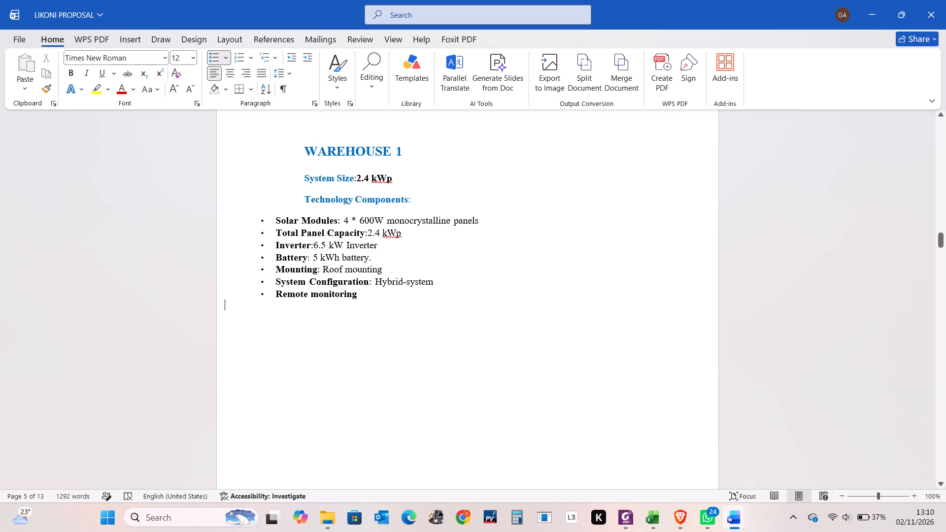
pyautogui.click(393, 285)
pyautogui.click(358, 290)
pyautogui.press('space')
pyautogui.hotkey('shift', ':')
pyautogui.press('BackSpace')
pyautogui.press('BackSpace')
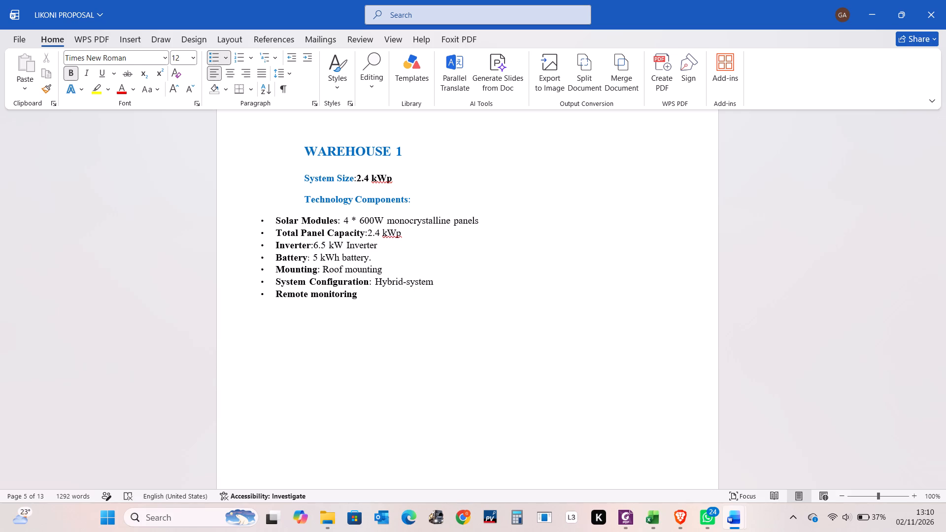
pyautogui.hotkey('shift', ':')
# Delete surplus blank space in the empty area below the WAREHOUSE 1 component list.
pyautogui.click(438, 340)
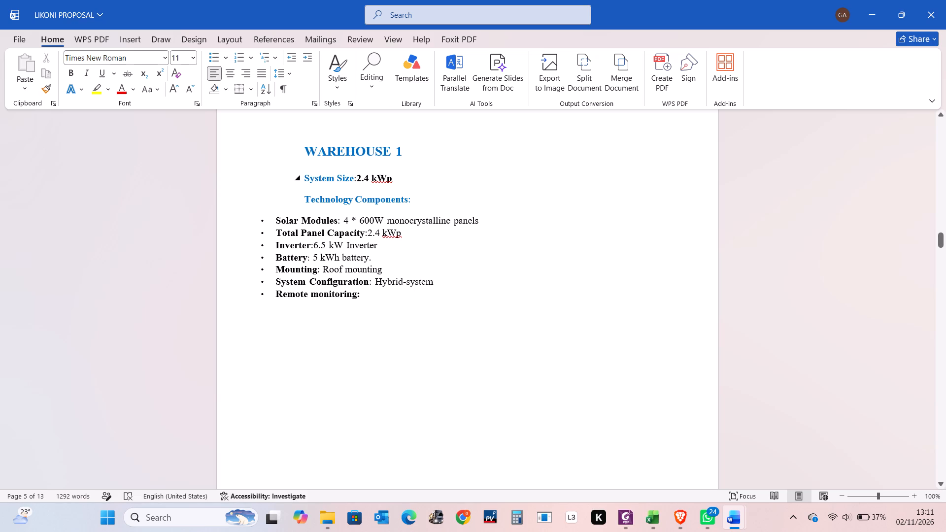
pyautogui.scroll(-14, 435, 209)
pyautogui.scroll(-8, 431, 234)
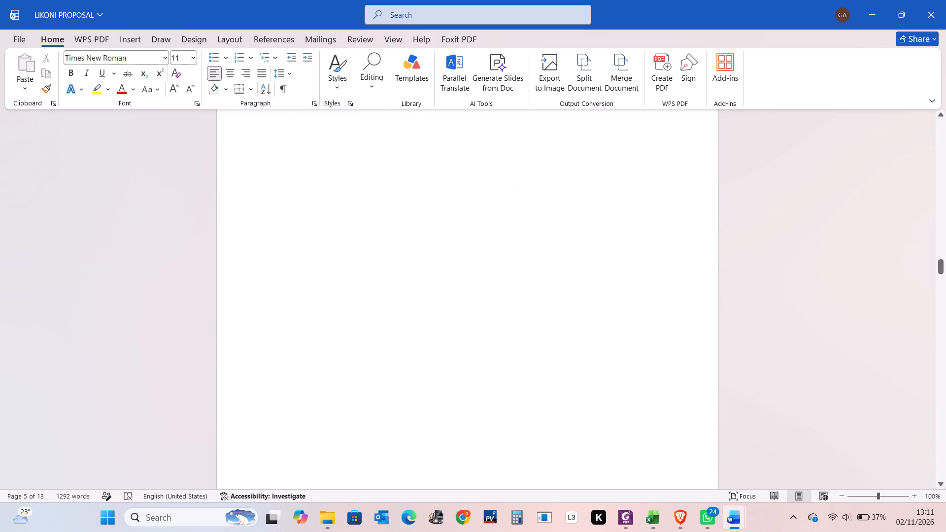
pyautogui.scroll(8, 431, 242)
pyautogui.moveTo(474, 280); pyautogui.dragTo(356, 286)
pyautogui.press('BackSpace')
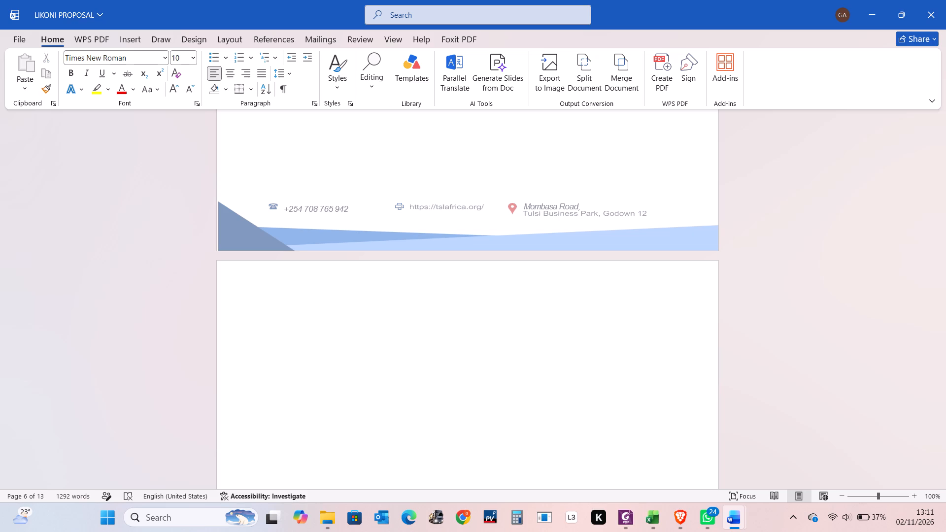
# Reduce the gap between the TECHNICAL ASSESSMENT and WAREHOUSE 1 headings by removing the extra blank lines, keeping one line break.
pyautogui.scroll(-1, 360, 285)
pyautogui.scroll(17, 361, 285)
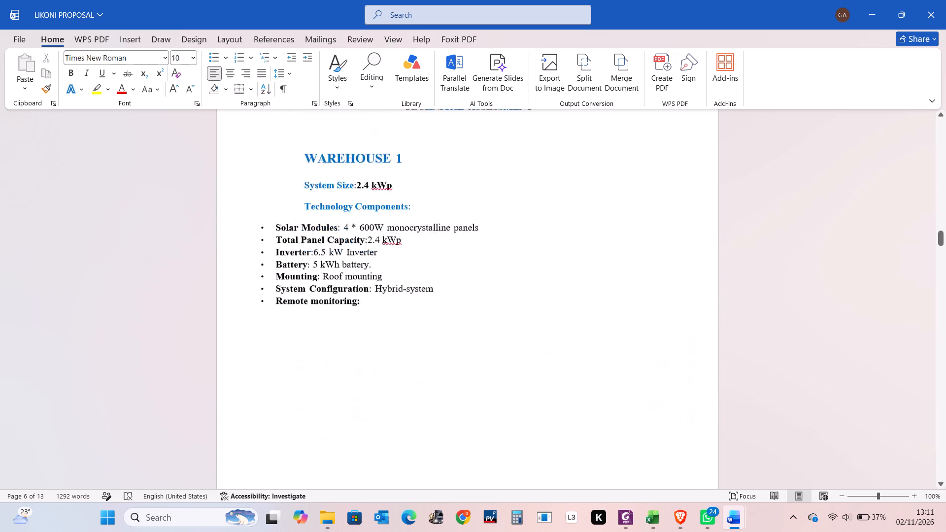
pyautogui.scroll(3, 371, 291)
pyautogui.click(372, 288)
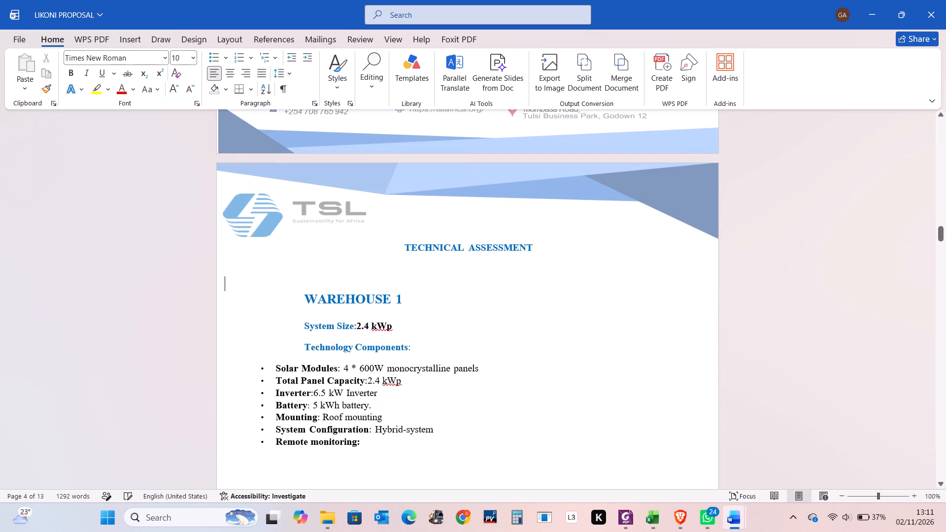
pyautogui.press('BackSpace')
pyautogui.press('BackSpace')
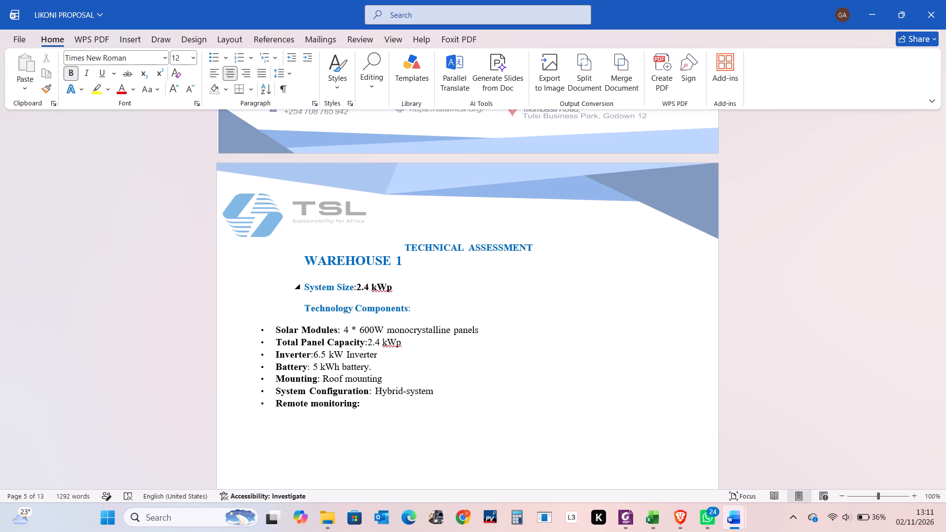
pyautogui.press('Return')
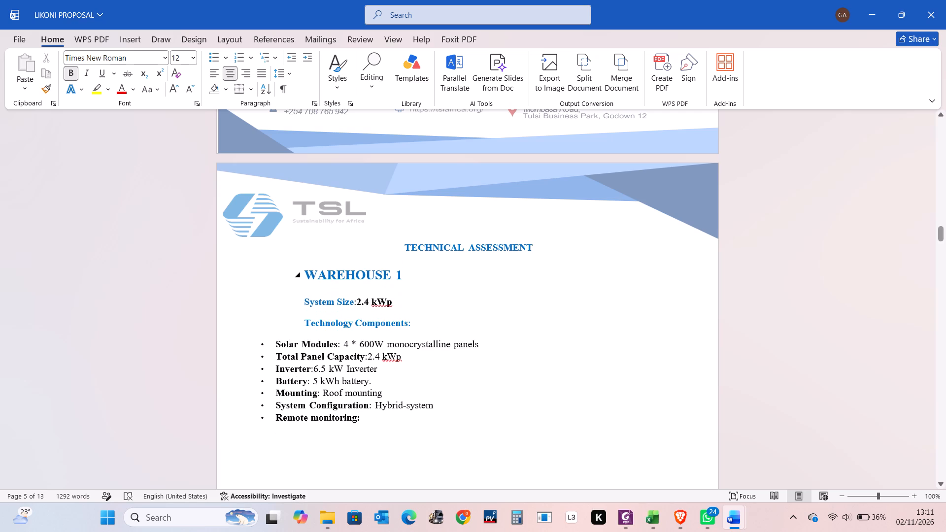
# Change the TECHNICAL ASSESSMENT heading from centred to left-aligned and indent it five steps toward the middle of the page.
pyautogui.moveTo(551, 238); pyautogui.dragTo(549, 238)
pyautogui.moveTo(549, 238); pyautogui.dragTo(370, 232)
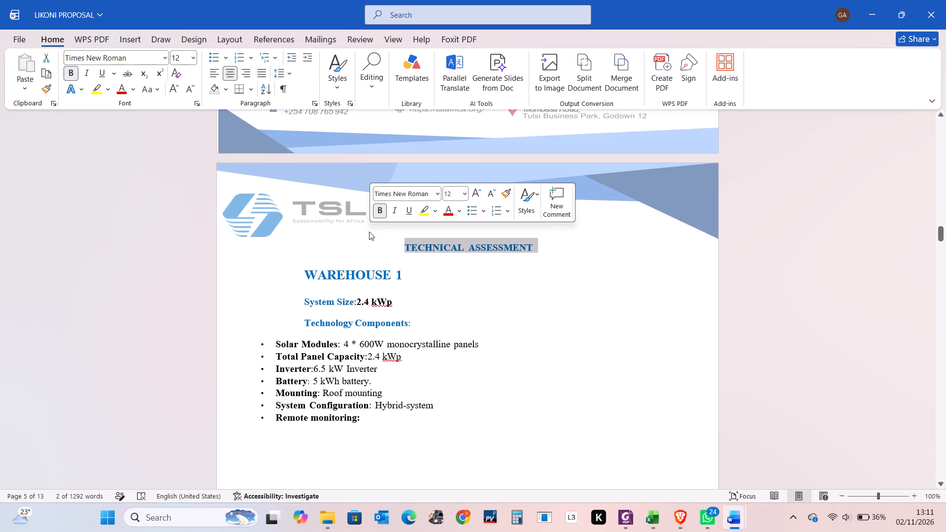
pyautogui.click(387, 244)
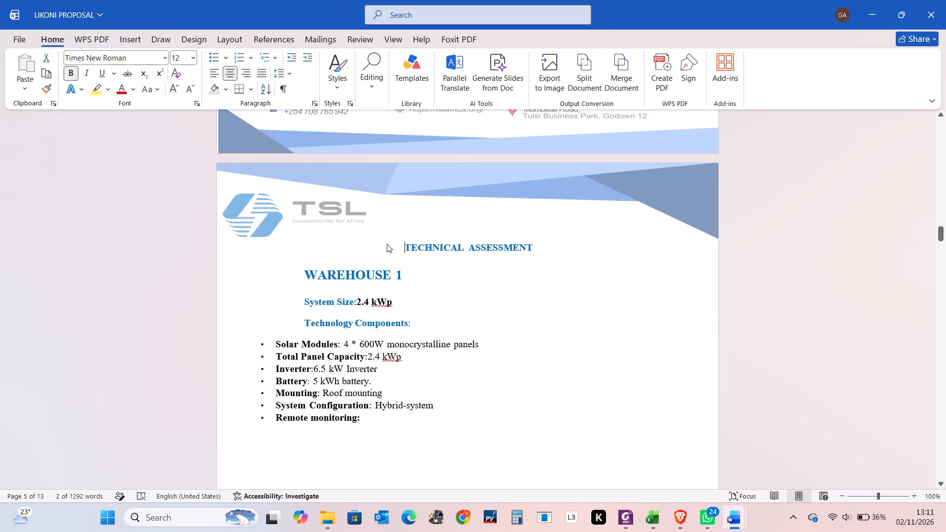
pyautogui.press('BackSpace')
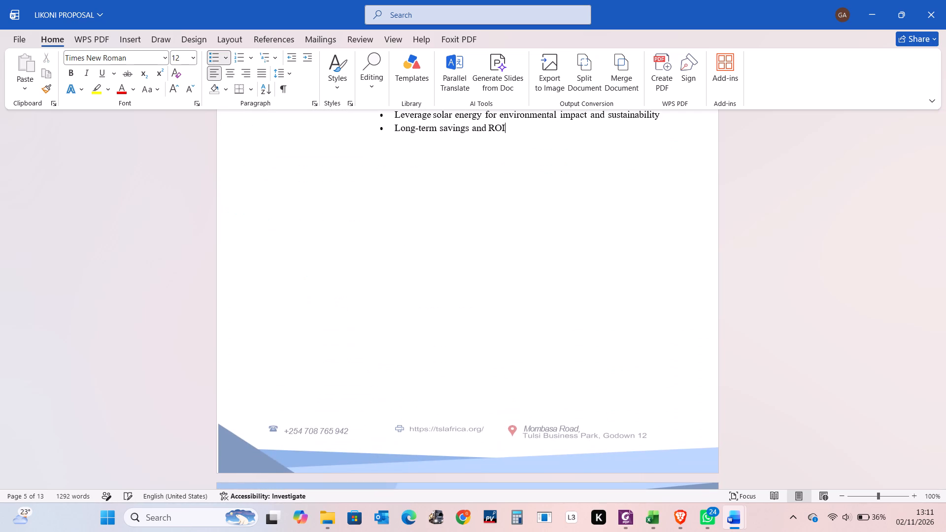
pyautogui.scroll(-10, 399, 243)
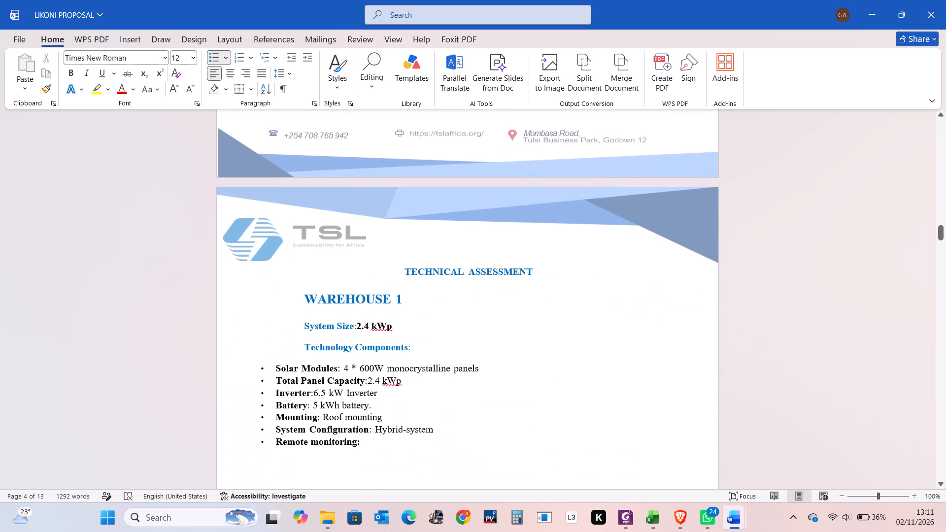
pyautogui.click(382, 272)
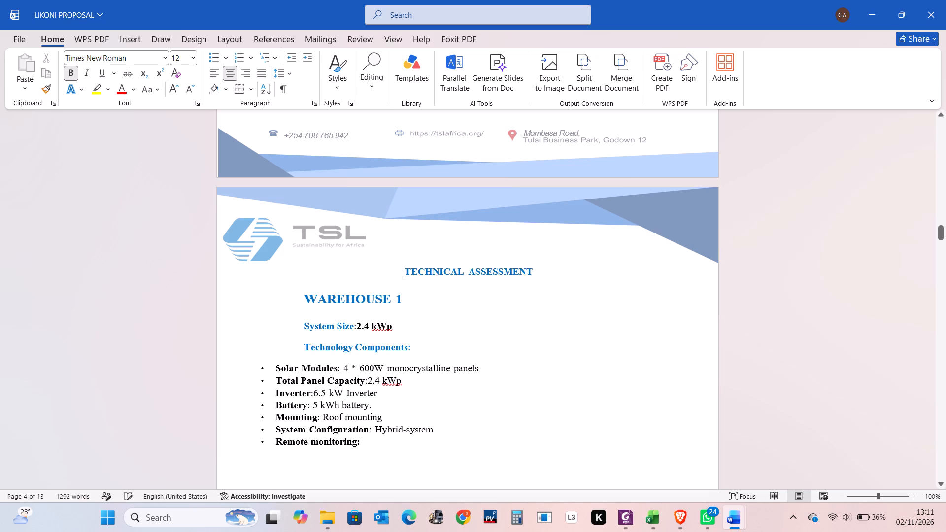
pyautogui.press('BackSpace')
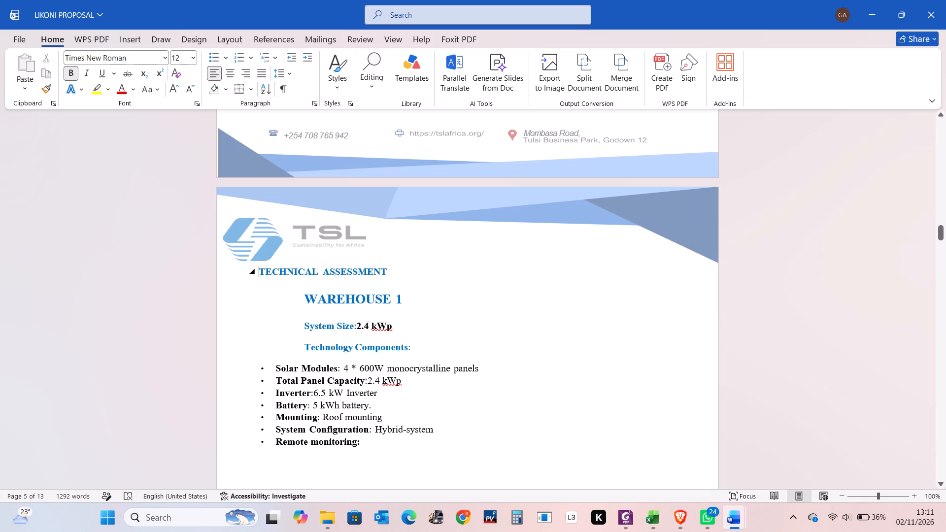
pyautogui.press('Tab')
pyautogui.press('Tab')
pyautogui.press('Tab')
pyautogui.press('Tab')
pyautogui.press('Tab')
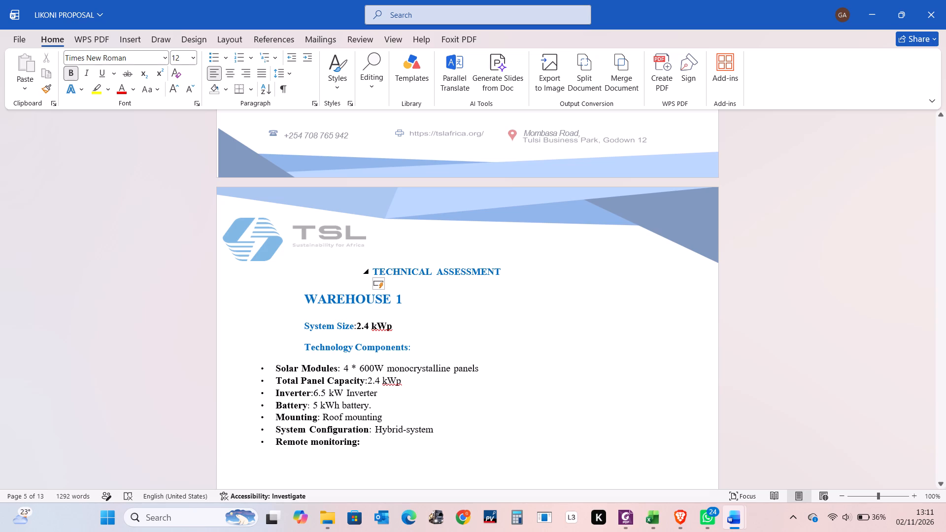
# Set the WAREHOUSE 1 heading's font size to 12.
pyautogui.moveTo(412, 304); pyautogui.dragTo(328, 293)
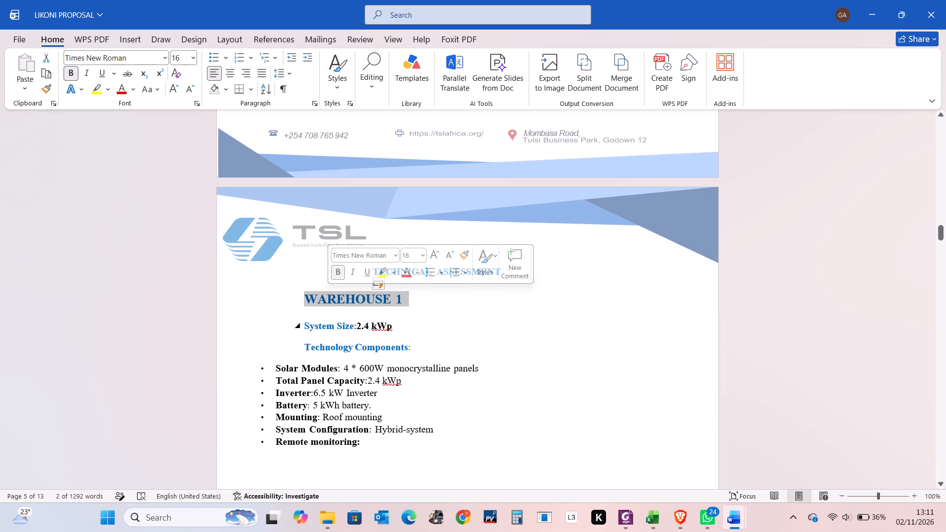
pyautogui.click(192, 57)
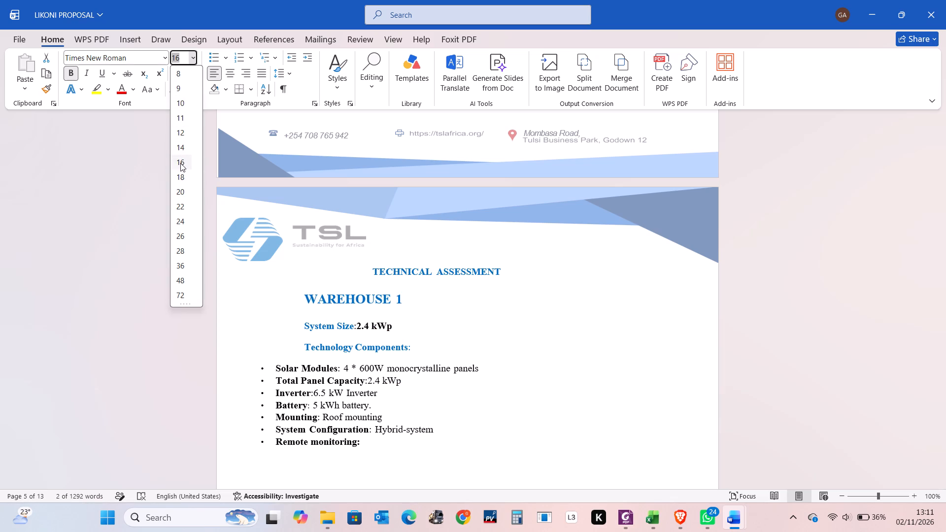
pyautogui.click(183, 135)
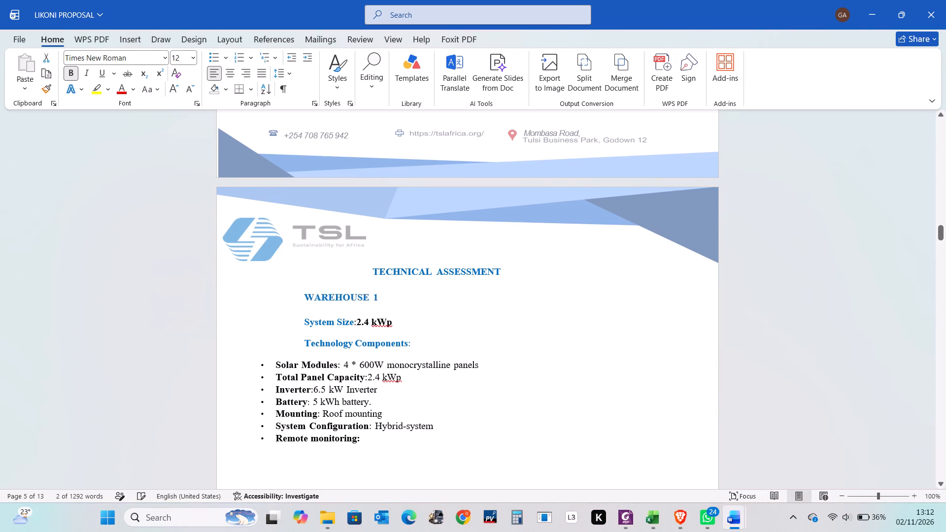
# Indent the WAREHOUSE 1 heading five steps so it sits beneath the TECHNICAL ASSESSMENT heading.
pyautogui.click(287, 291)
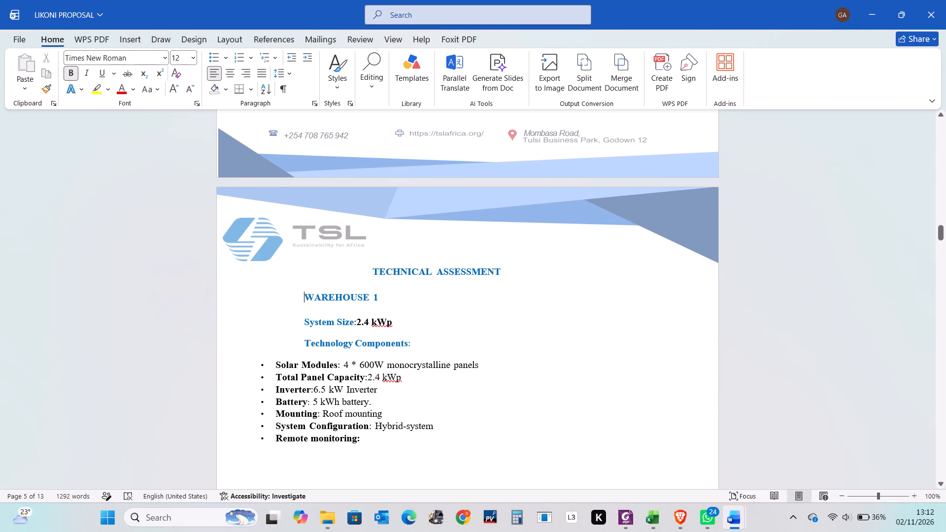
pyautogui.press('Tab')
pyautogui.press('Tab')
pyautogui.press('Tab')
pyautogui.press('Tab')
pyautogui.press('Tab')
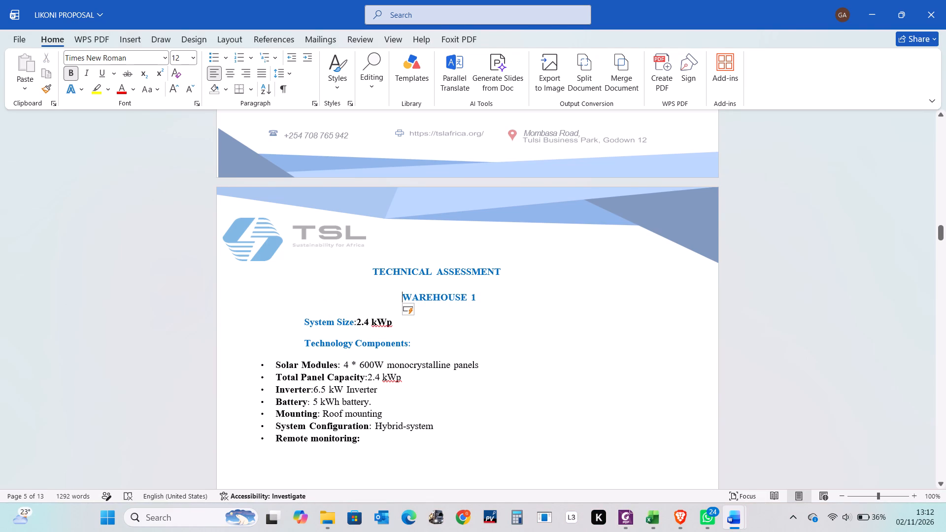
# Set the block from System Size through Remote monitoring to a left indent of 9.1 cm and a right indent of 0 cm.
pyautogui.click(376, 452)
pyautogui.moveTo(376, 452); pyautogui.dragTo(288, 319)
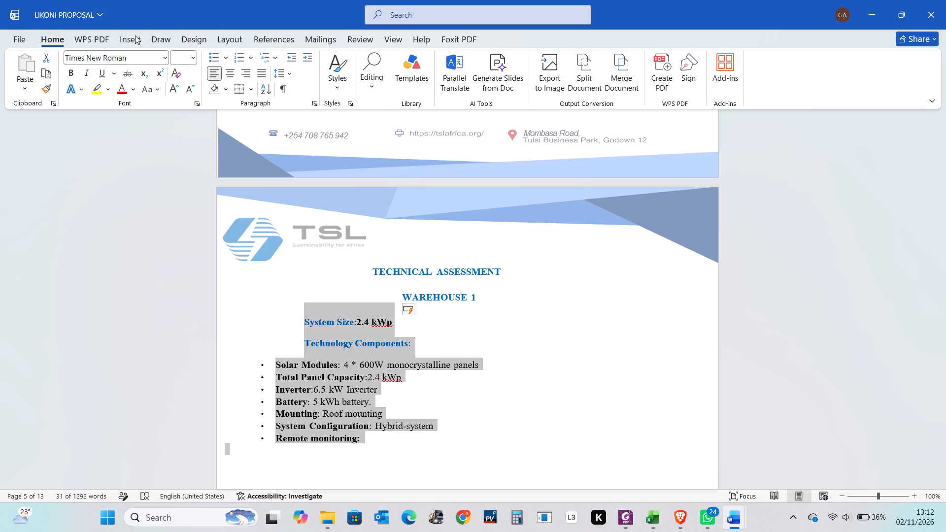
pyautogui.click(169, 43)
pyautogui.click(194, 34)
pyautogui.click(194, 38)
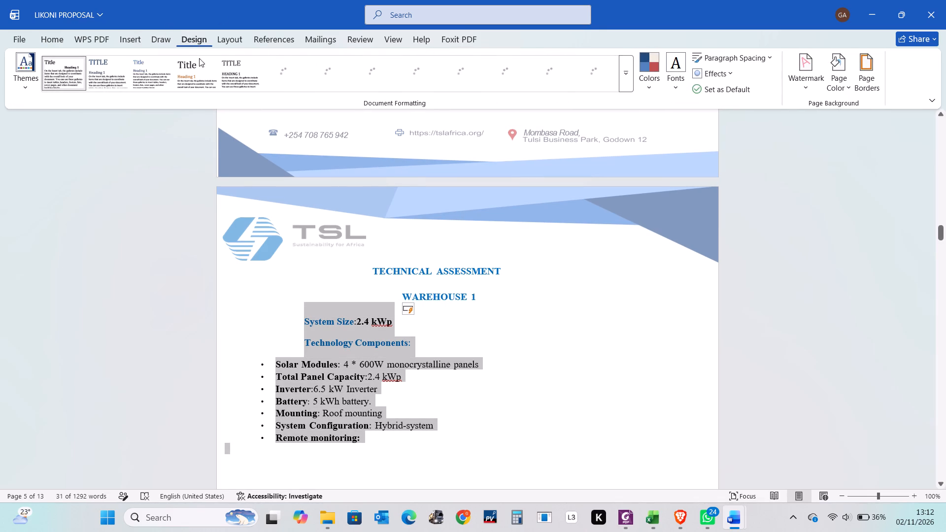
pyautogui.click(235, 40)
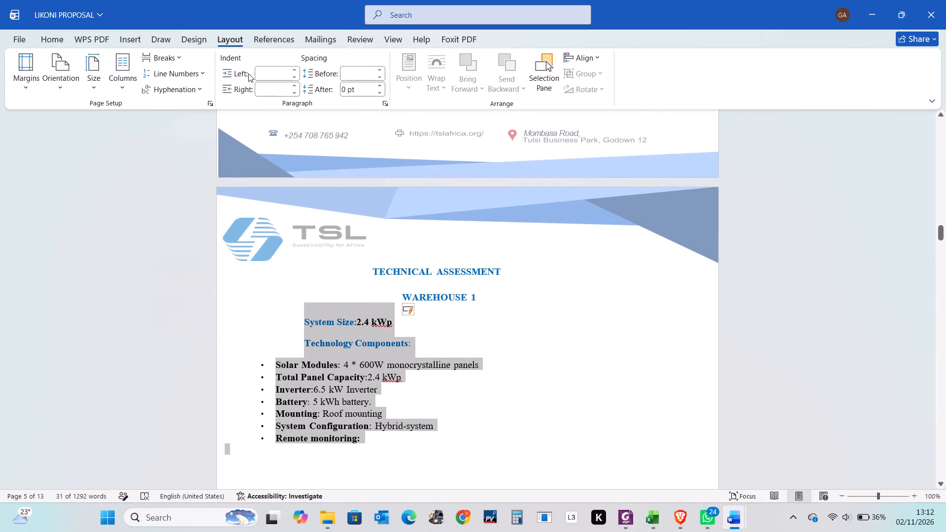
pyautogui.click(294, 68)
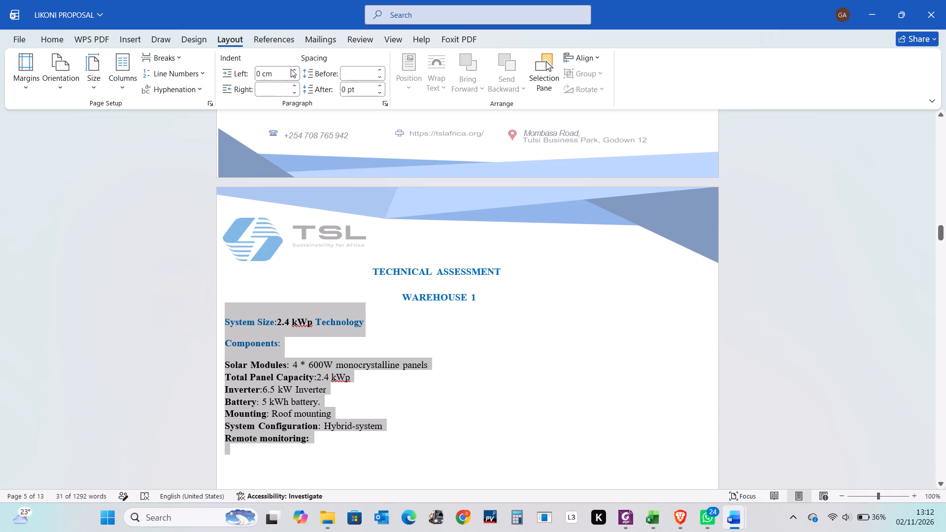
pyautogui.click(292, 68)
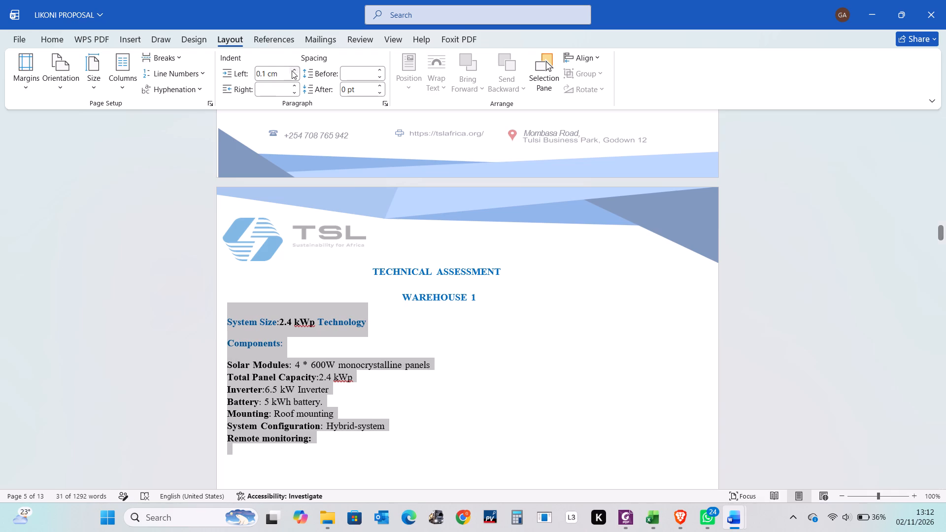
pyautogui.doubleClick(296, 69)
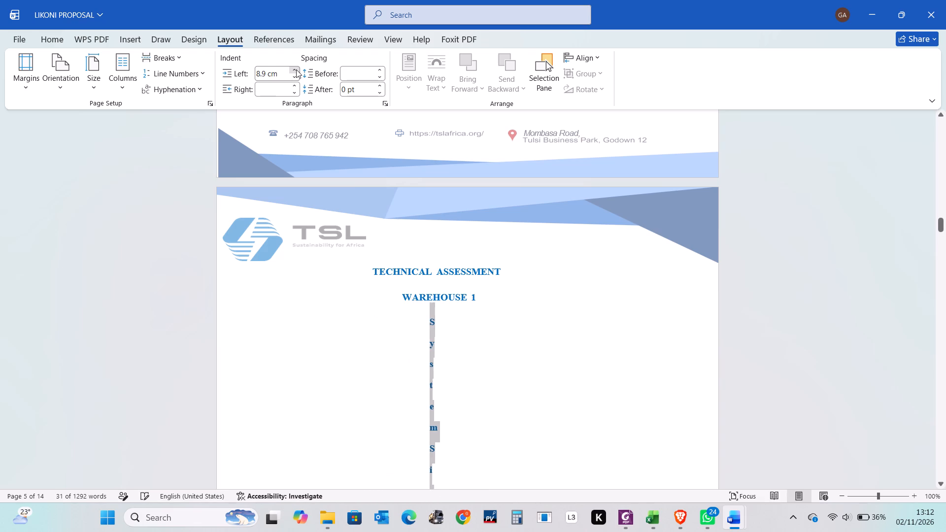
pyautogui.click(297, 91)
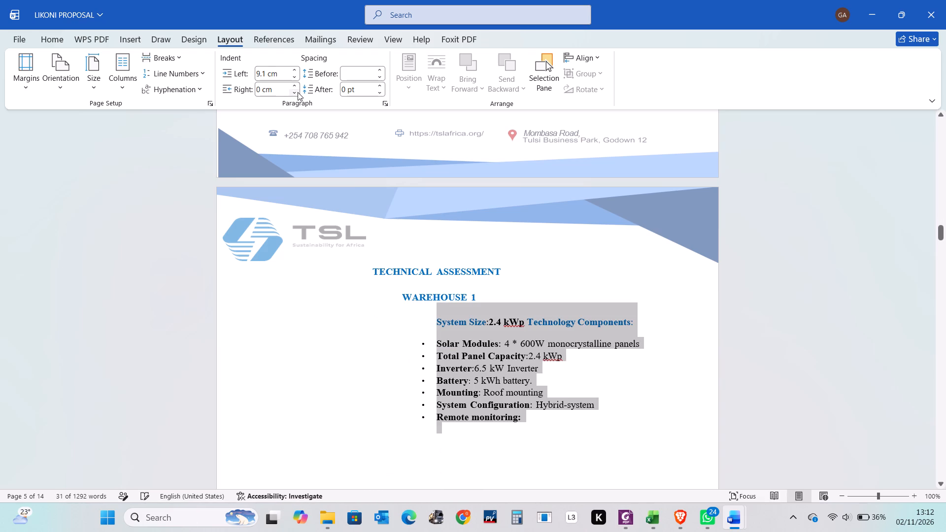
# Set the block from System Size through Remote monitoring to a left indent of 5.3 cm and a right indent of 2.5 cm.
pyautogui.click(298, 92)
pyautogui.click(295, 86)
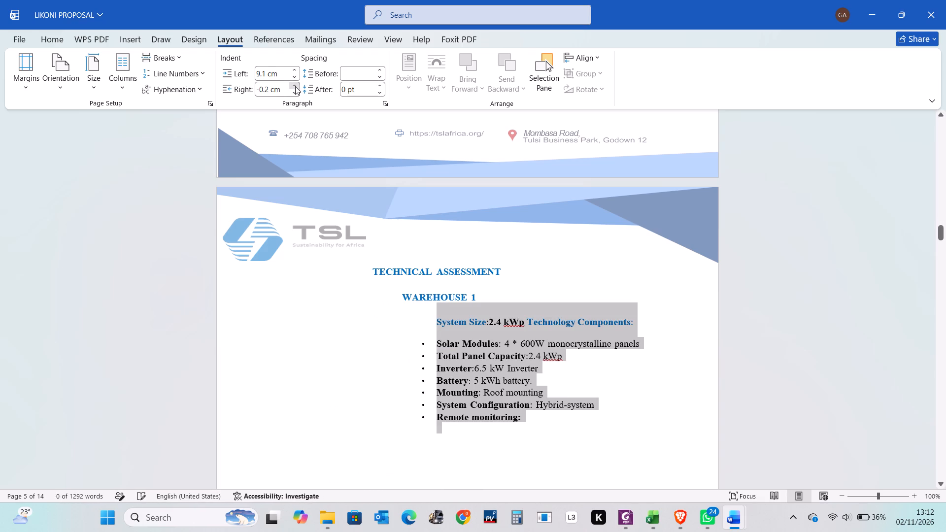
pyautogui.click(295, 86)
pyautogui.click(295, 86)
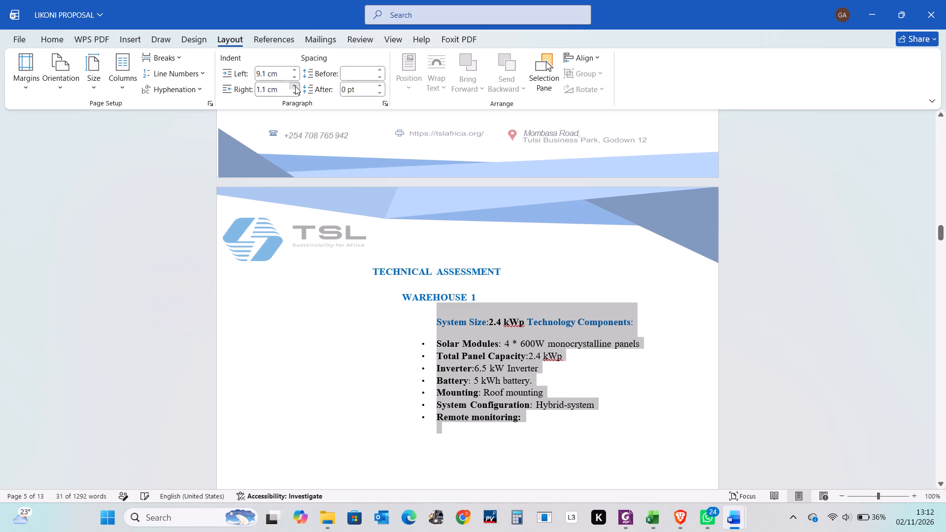
pyautogui.click(295, 77)
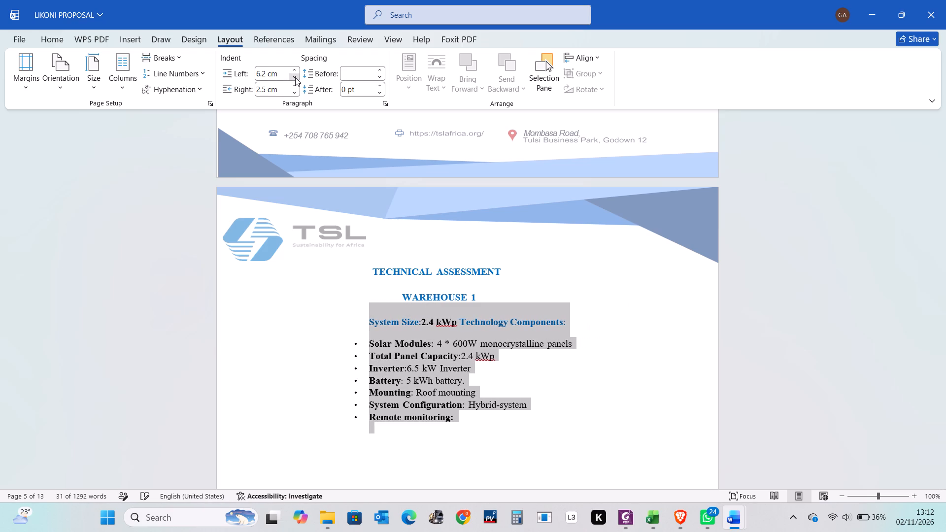
pyautogui.click(295, 77)
pyautogui.tripleClick(295, 77)
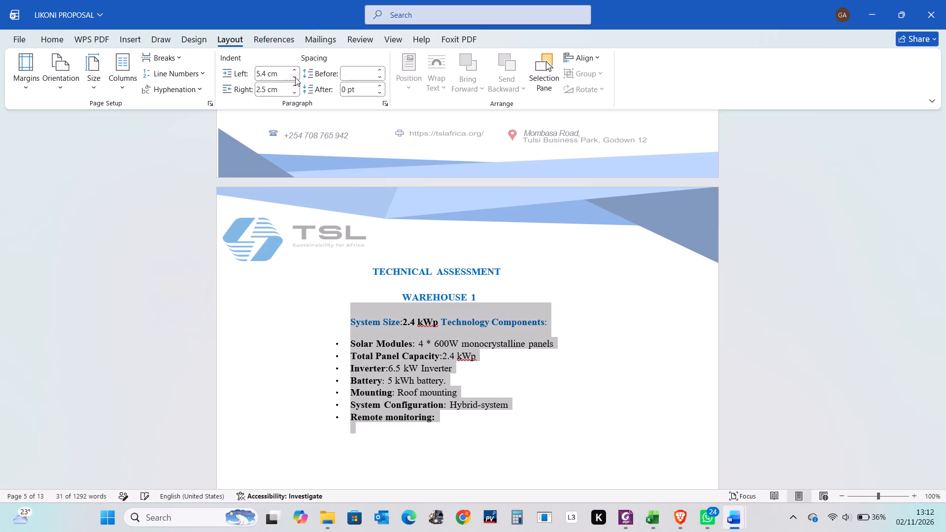
pyautogui.click(295, 77)
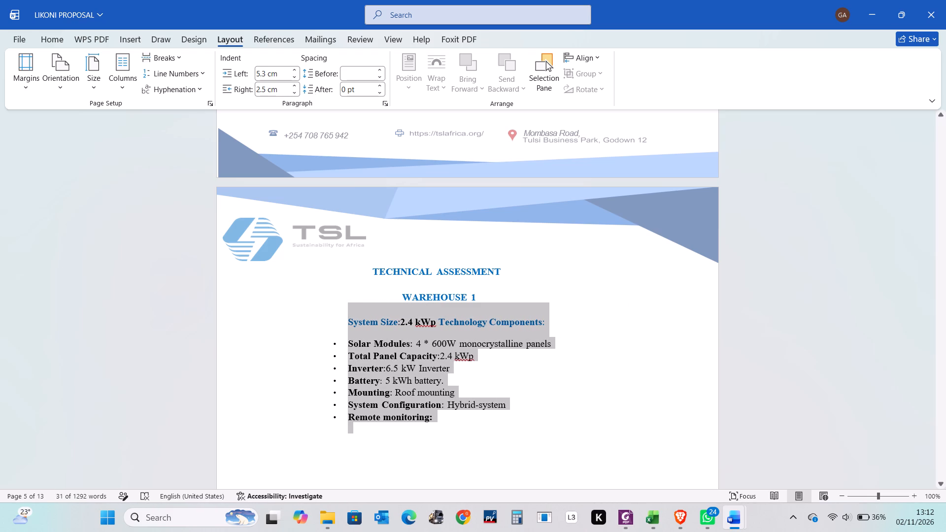
pyautogui.click(365, 256)
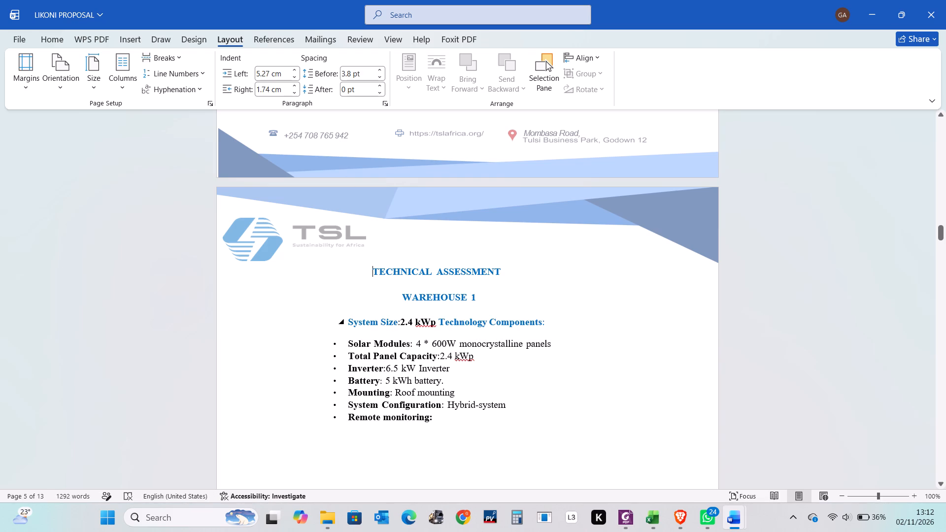
# Split Technology Components: off the System Size line onto its own line below it.
pyautogui.click(437, 321)
pyautogui.press('Return')
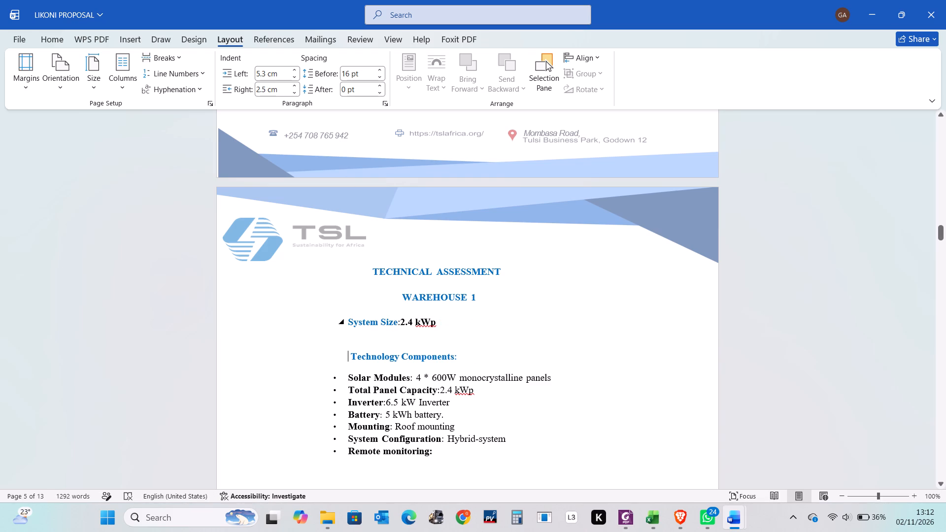
pyautogui.click(367, 345)
pyautogui.click(359, 341)
pyautogui.click(347, 340)
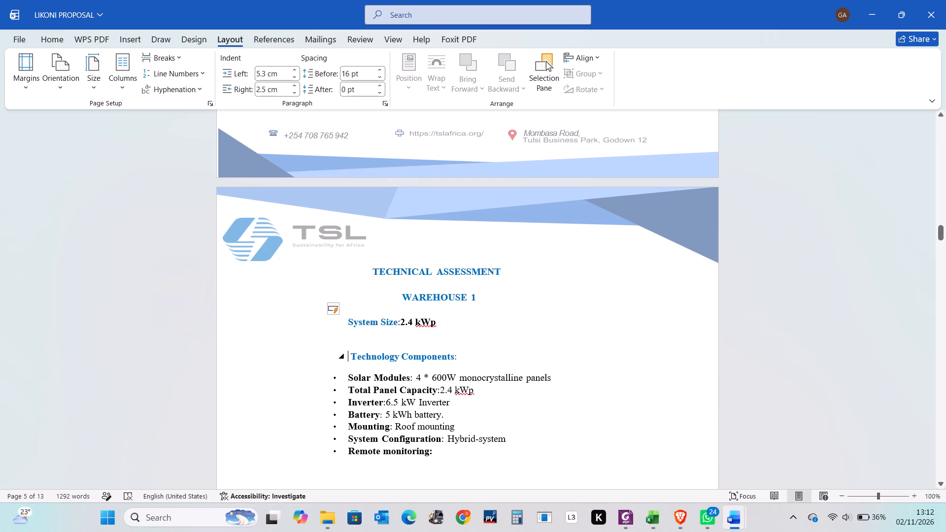
pyautogui.click(343, 344)
pyautogui.click(340, 342)
pyautogui.click(446, 328)
# Delete the Warehouse 2 heading from the otherwise blank page before System Configuration.
pyautogui.scroll(-6, 446, 318)
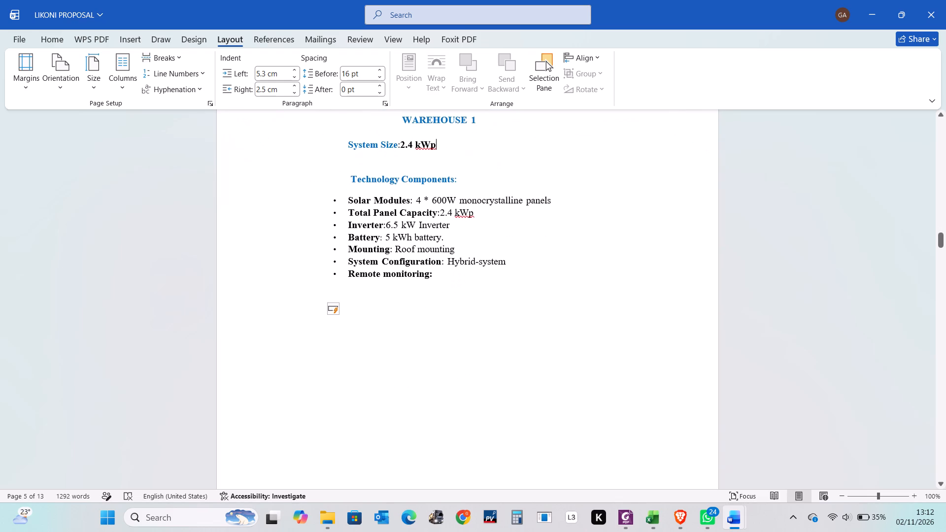
pyautogui.scroll(-7, 411, 284)
pyautogui.scroll(-20, 431, 285)
pyautogui.scroll(-9, 431, 285)
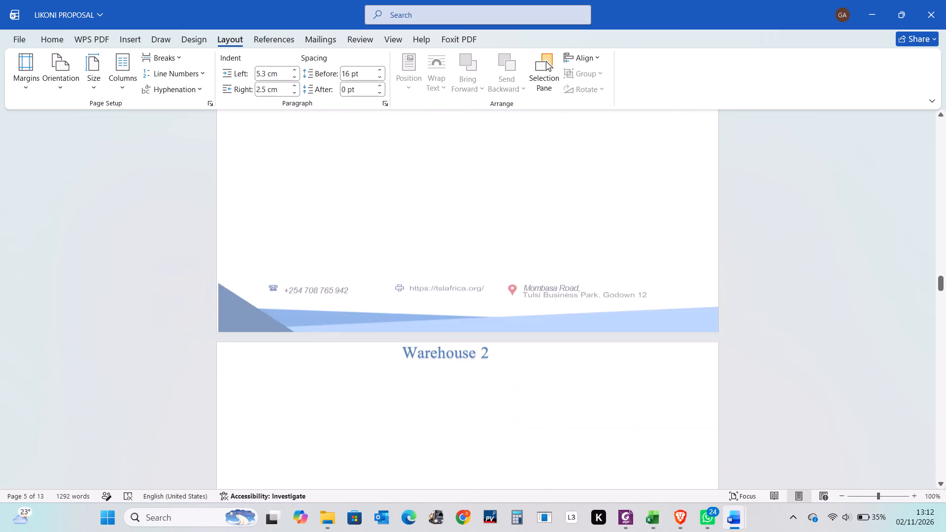
pyautogui.scroll(-6, 431, 286)
pyautogui.scroll(5, 442, 272)
pyautogui.moveTo(504, 258); pyautogui.dragTo(504, 254)
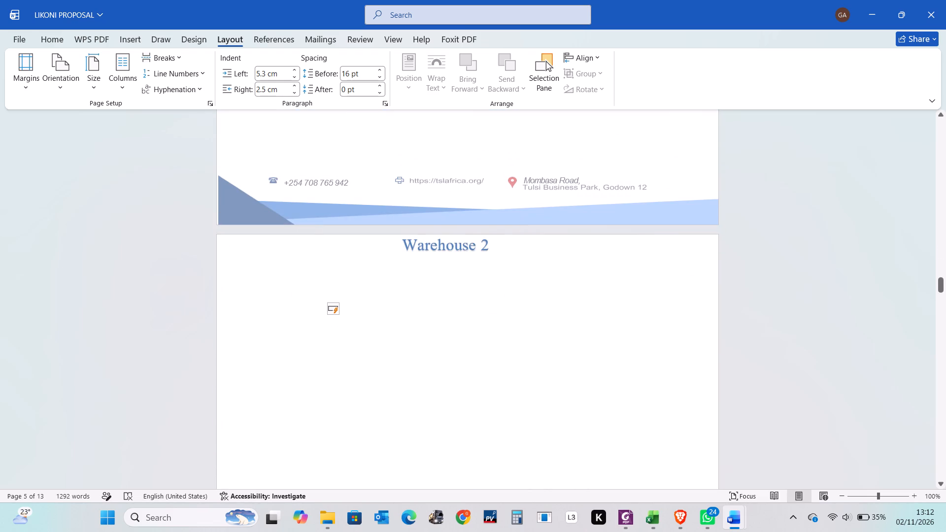
pyautogui.moveTo(504, 254); pyautogui.dragTo(423, 258)
pyautogui.press('Delete')
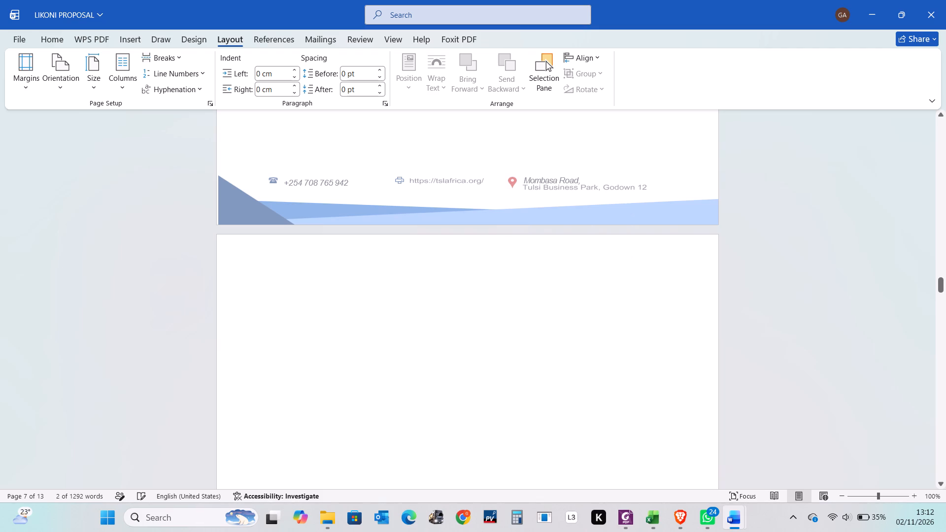
# Delete the WAREHOUSE 1 heading beneath TECHNICAL ASSESSMENT.
pyautogui.scroll(-14, 387, 283)
pyautogui.scroll(-7, 407, 311)
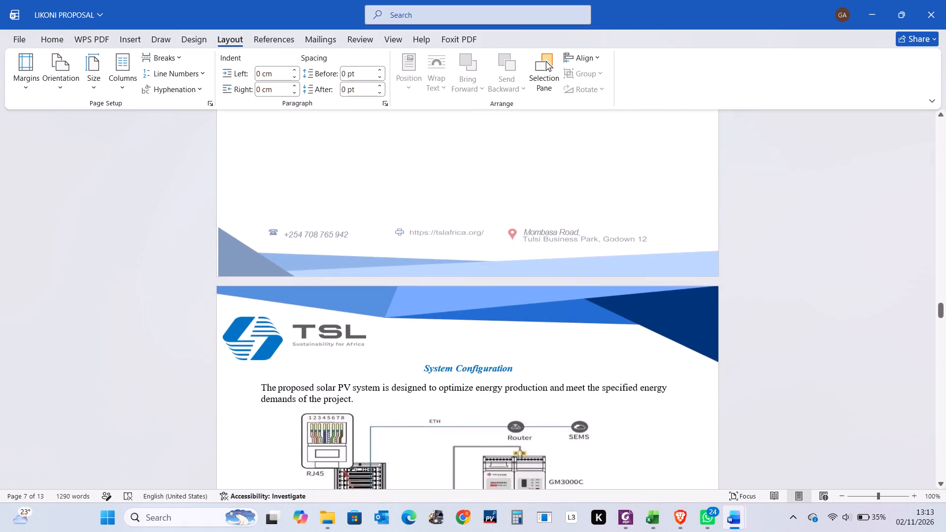
pyautogui.scroll(-4, 407, 311)
pyautogui.scroll(20, 407, 311)
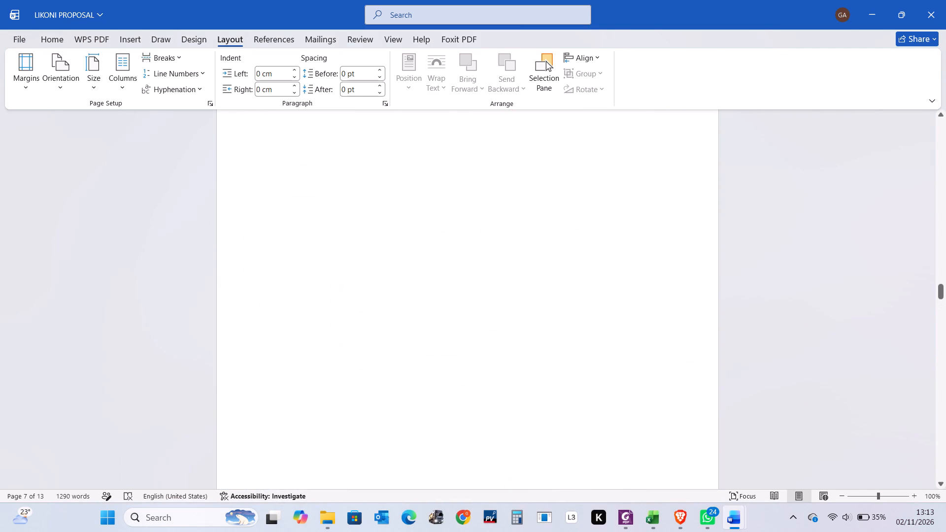
pyautogui.scroll(14, 407, 311)
pyautogui.scroll(12, 407, 311)
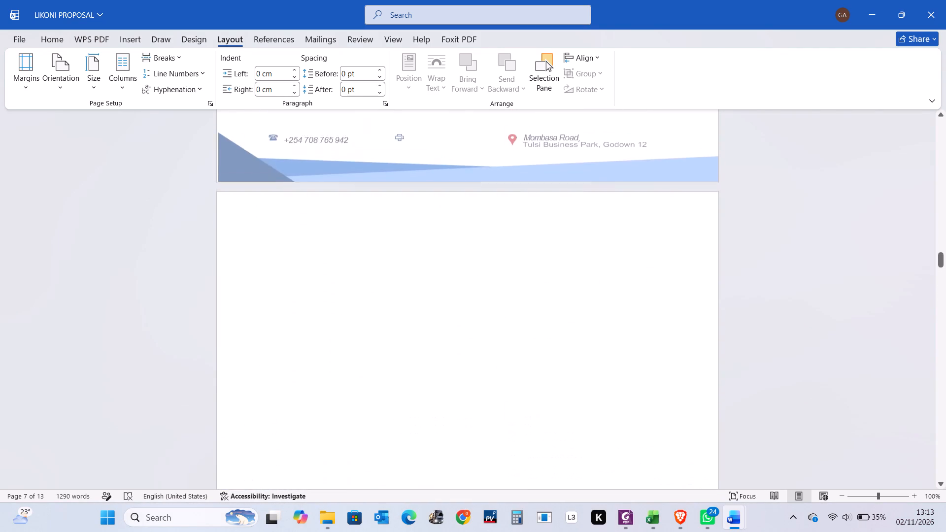
pyautogui.scroll(19, 407, 311)
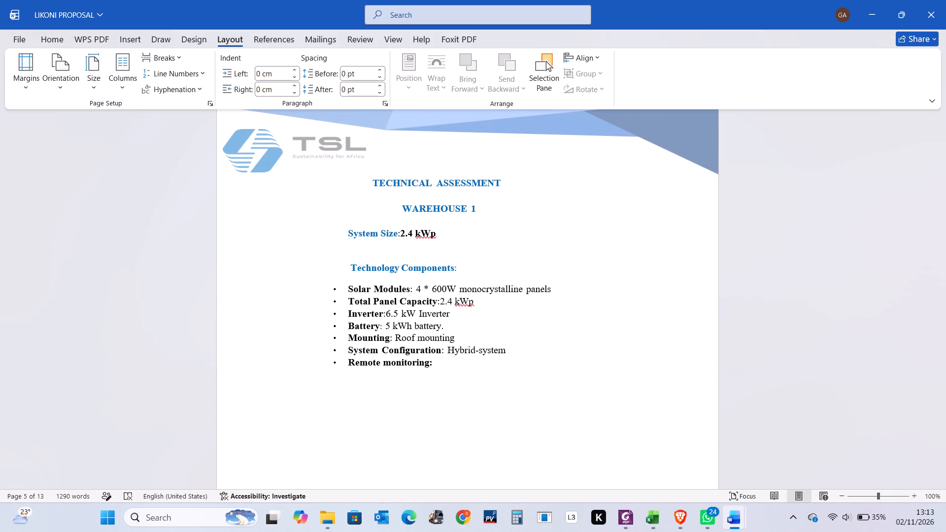
pyautogui.moveTo(486, 212); pyautogui.dragTo(397, 207)
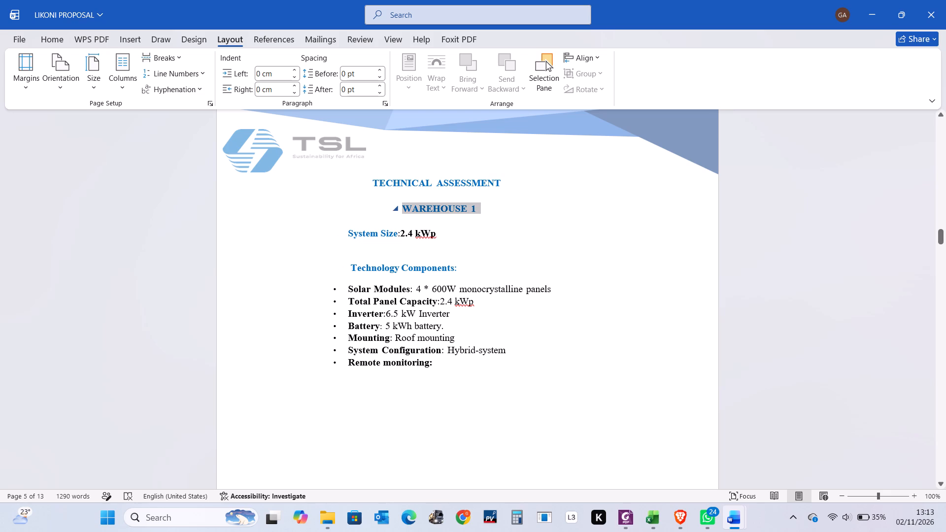
pyautogui.moveTo(397, 207); pyautogui.dragTo(397, 208)
pyautogui.press('BackSpace')
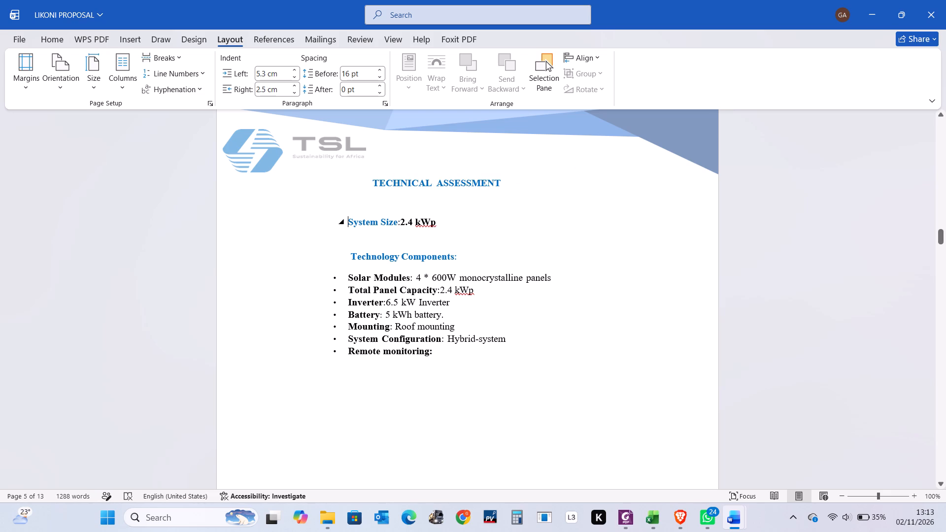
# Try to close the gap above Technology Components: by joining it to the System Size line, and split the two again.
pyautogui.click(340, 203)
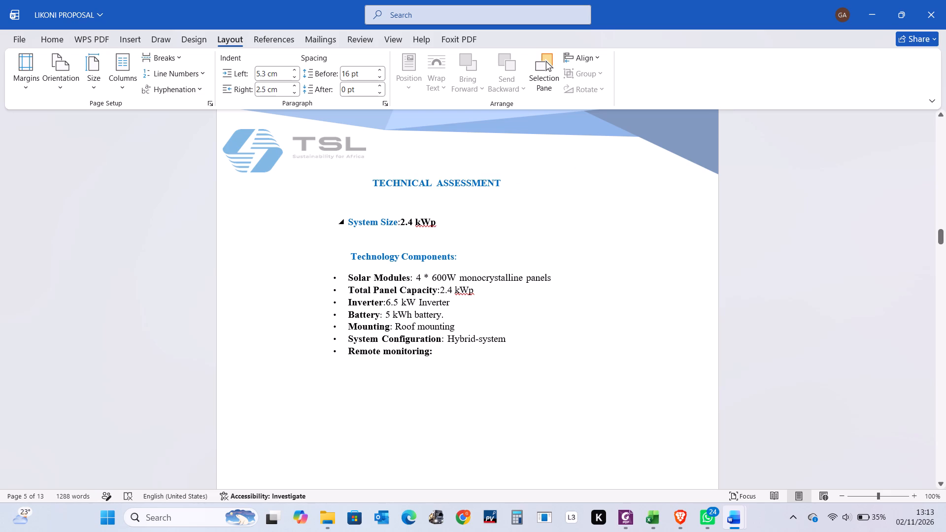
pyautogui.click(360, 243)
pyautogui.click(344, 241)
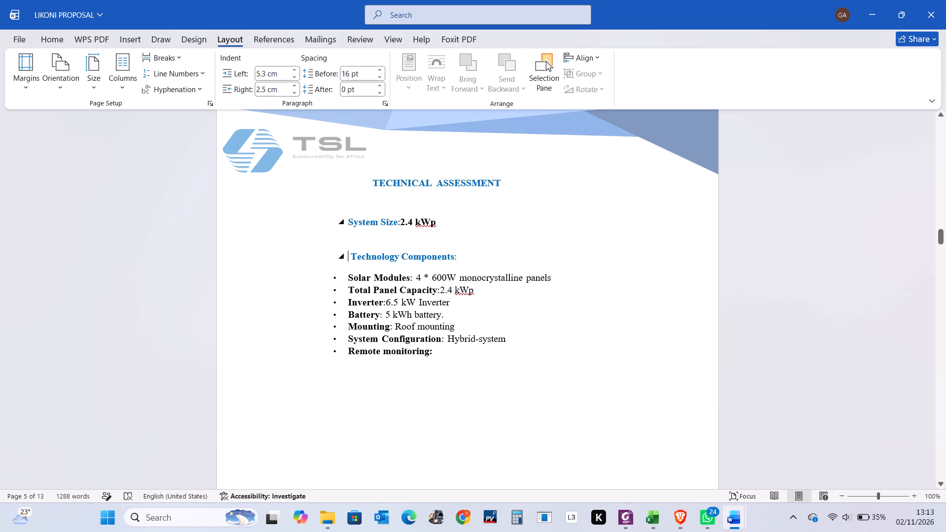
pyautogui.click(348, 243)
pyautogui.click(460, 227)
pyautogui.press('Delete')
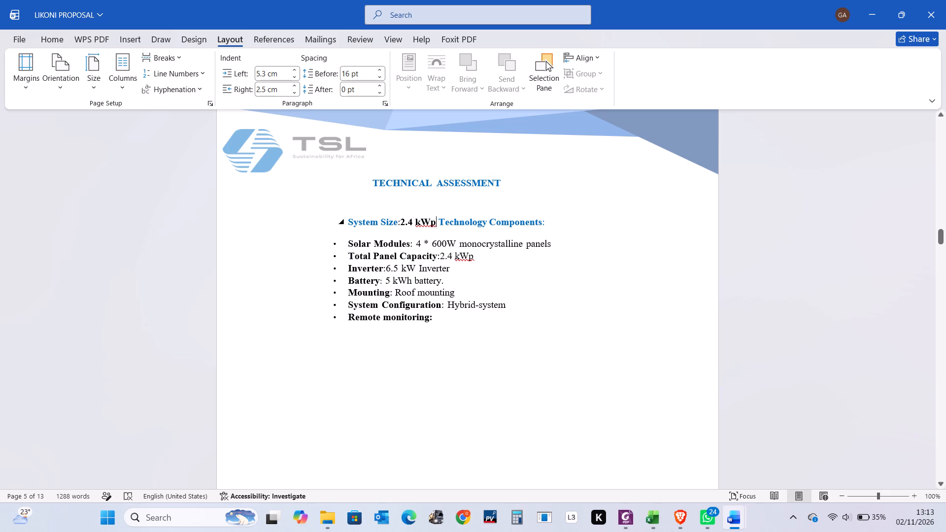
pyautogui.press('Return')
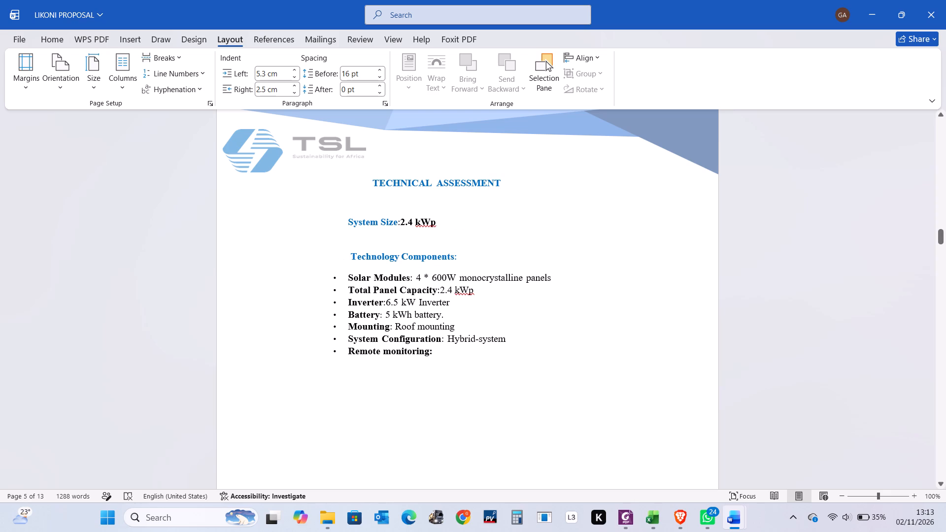
# Reset the TECHNICAL ASSESSMENT heading's indentation and indent it to 4.23 cm so it lines up with the specification text.
pyautogui.click(395, 195)
pyautogui.click(364, 177)
pyautogui.click(367, 182)
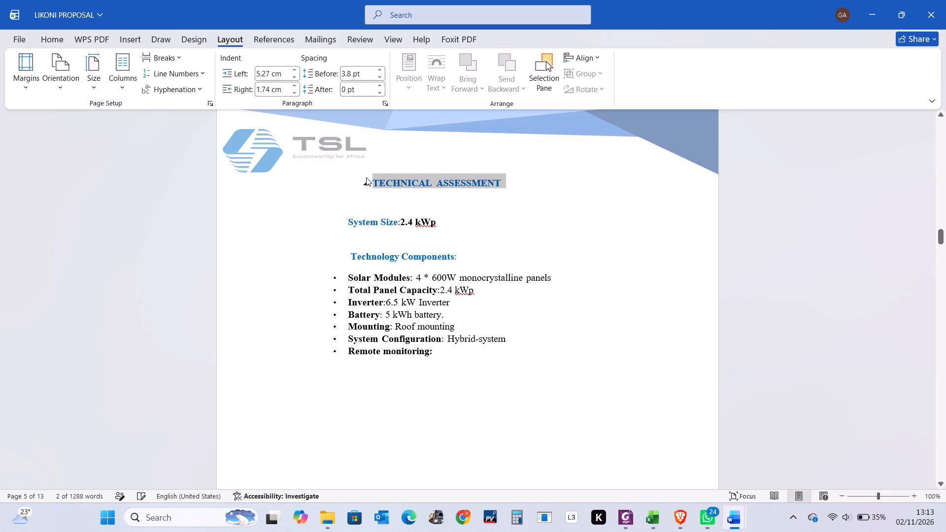
pyautogui.click(366, 177)
pyautogui.click(353, 170)
pyautogui.press('BackSpace')
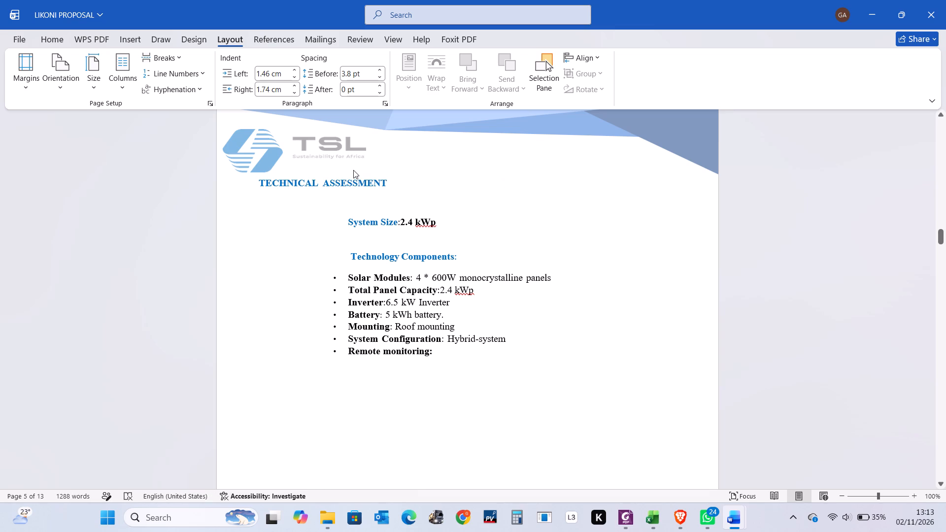
pyautogui.press('Tab')
pyautogui.press('Tab')
pyautogui.press('Tab')
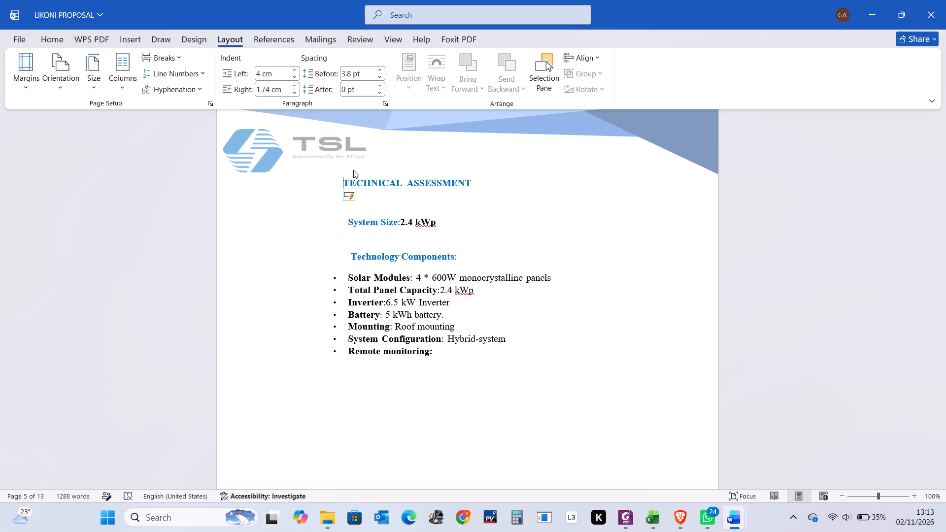
pyautogui.press('Tab')
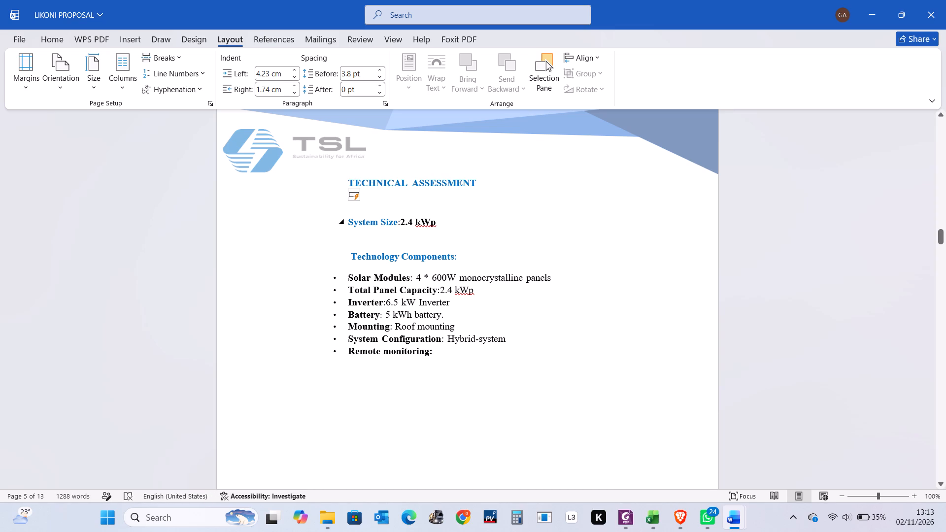
# Indent the System Size line by one step beneath the TECHNICAL ASSESSMENT heading.
pyautogui.click(346, 223)
pyautogui.press('Tab')
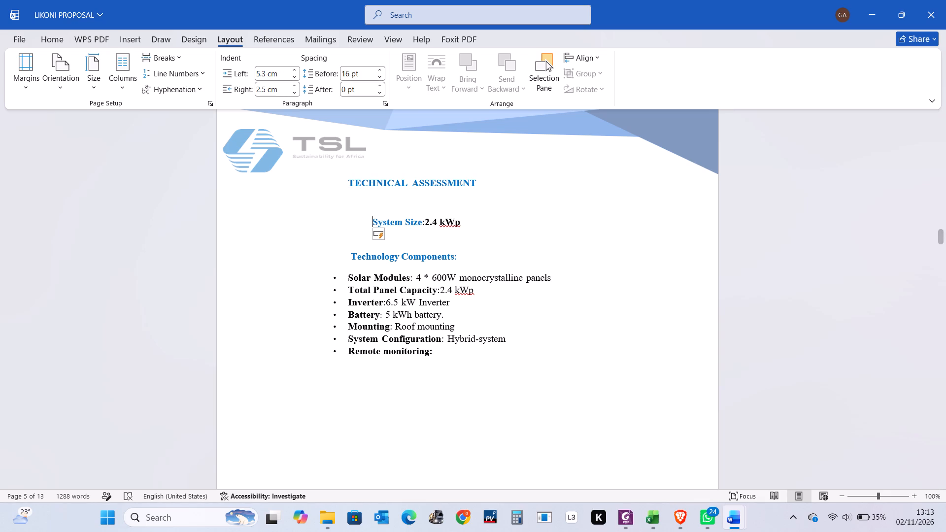
pyautogui.hotkey('ctrl', 'z')
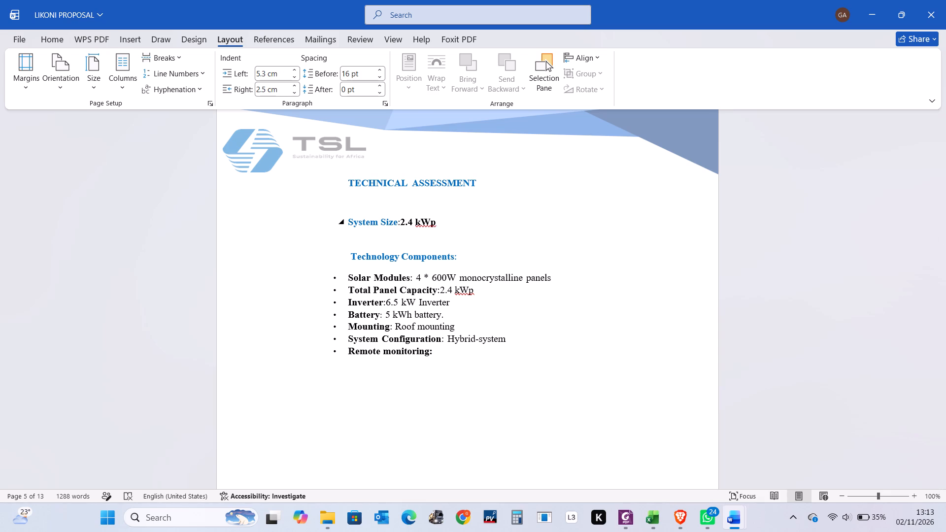
pyautogui.press('Tab')
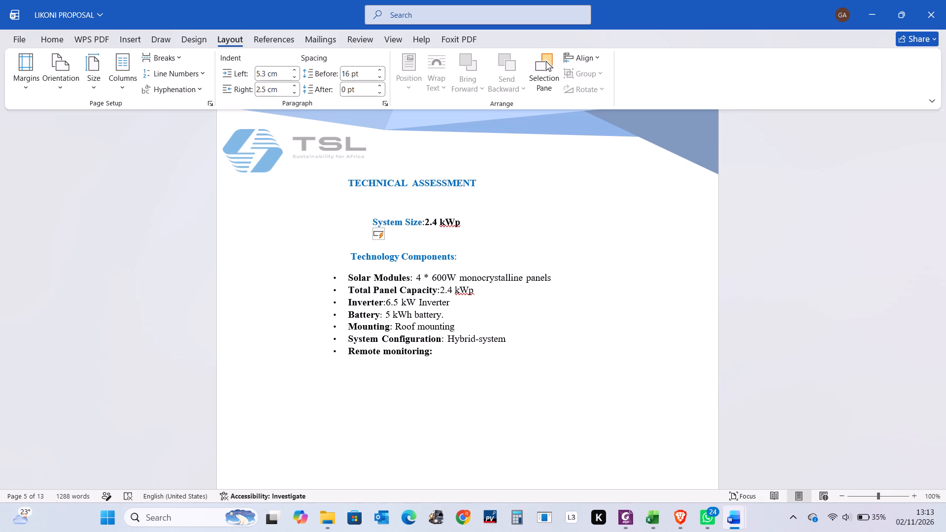
# Delete the blank line between the TECHNICAL ASSESSMENT heading and the System Size line.
pyautogui.click(383, 206)
pyautogui.click(387, 200)
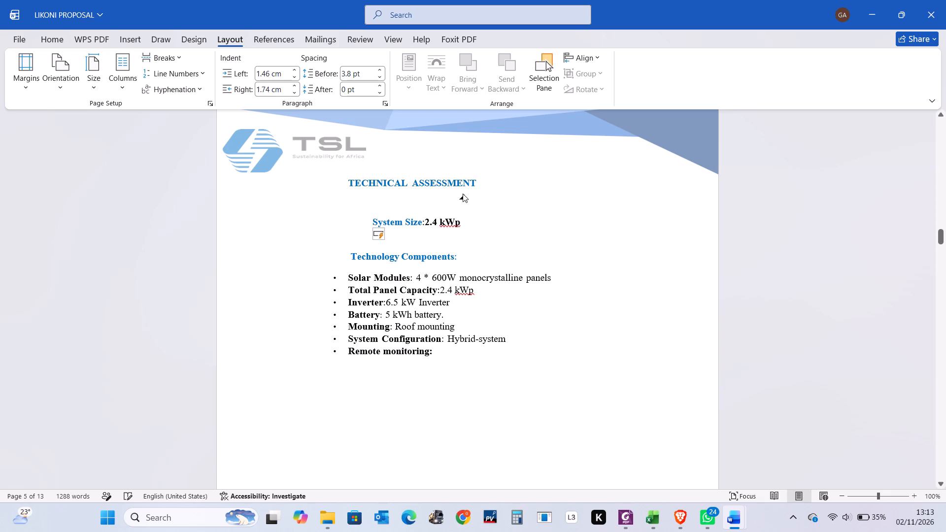
pyautogui.press('Delete')
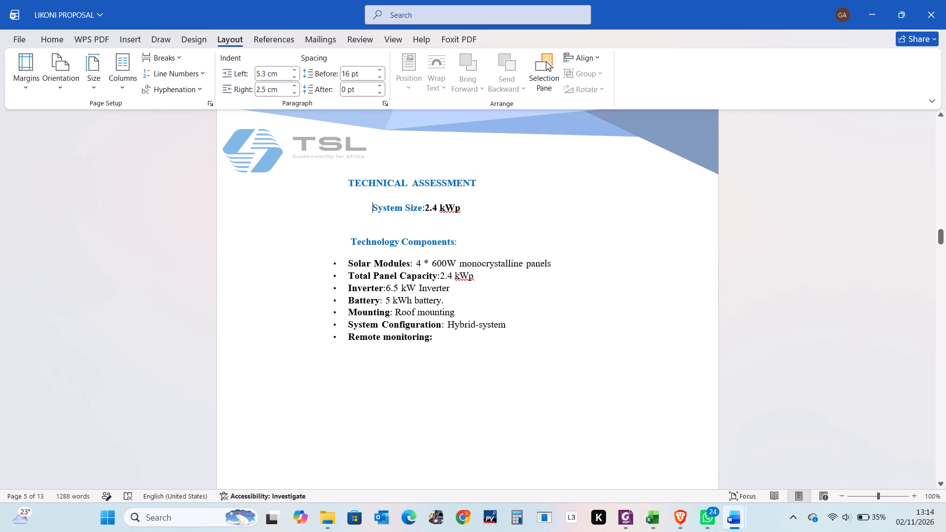
# Select the block from Technology Components through Remote monitoring.
pyautogui.moveTo(444, 343); pyautogui.dragTo(437, 338)
pyautogui.moveTo(437, 338); pyautogui.dragTo(355, 236)
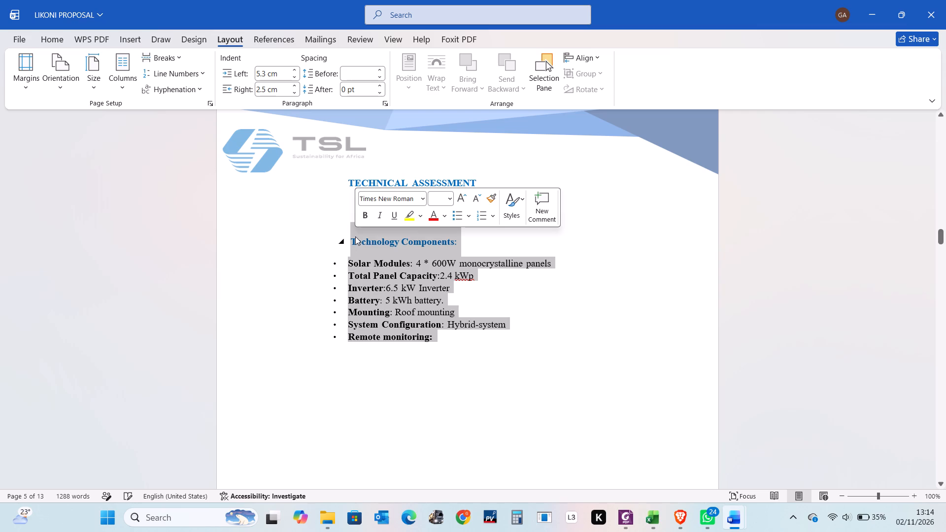